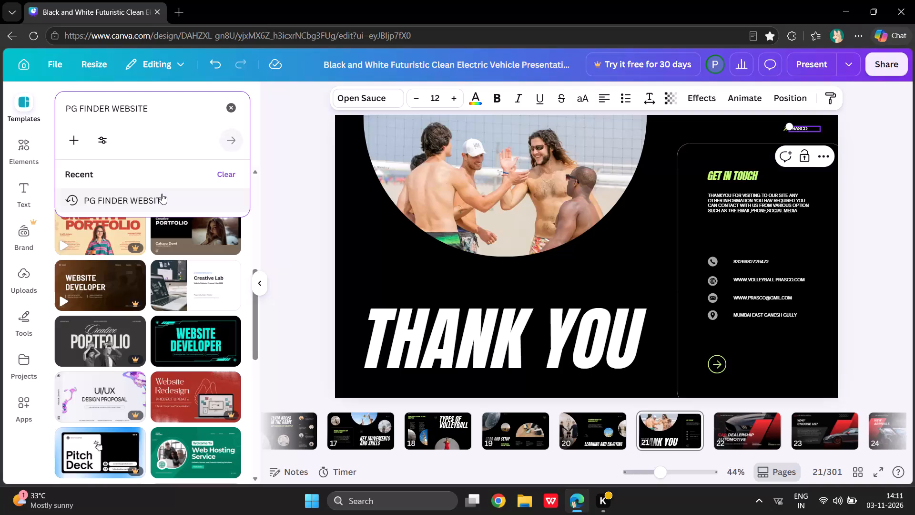
Replace the template search text with "CAR RENTAL SYSTM" and run the search.
key(BackSpace)
key(BackSpace)
key(BackSpace)
key(BackSpace)
key(BackSpace)
key(BackSpace)
key(BackSpace)
key(BackSpace)
key(BackSpace)
key(BackSpace)
key(BackSpace)
key(BackSpace)
key(BackSpace)
key(BackSpace)
key(BackSpace)
key(BackSpace)
key(BackSpace)
key(BackSpace)
key(BackSpace)
key(BackSpace)
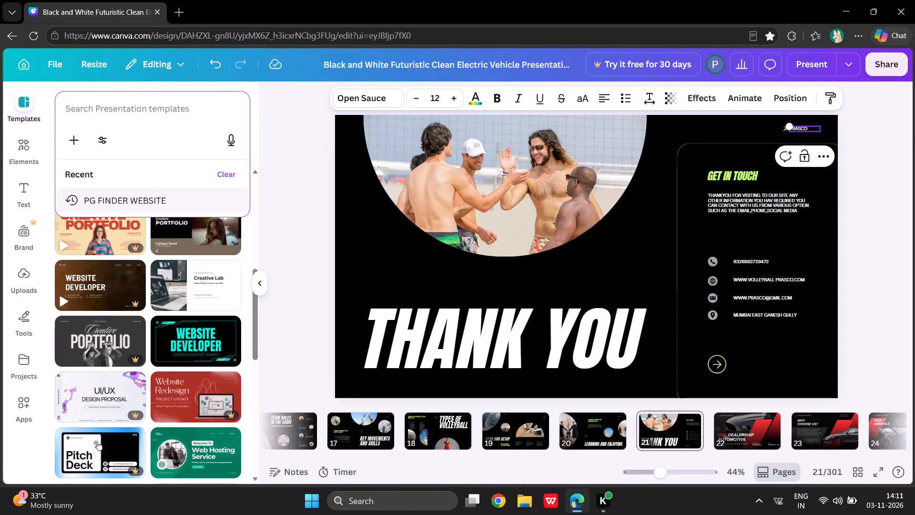
text(CAR RENTAL SYSTM)
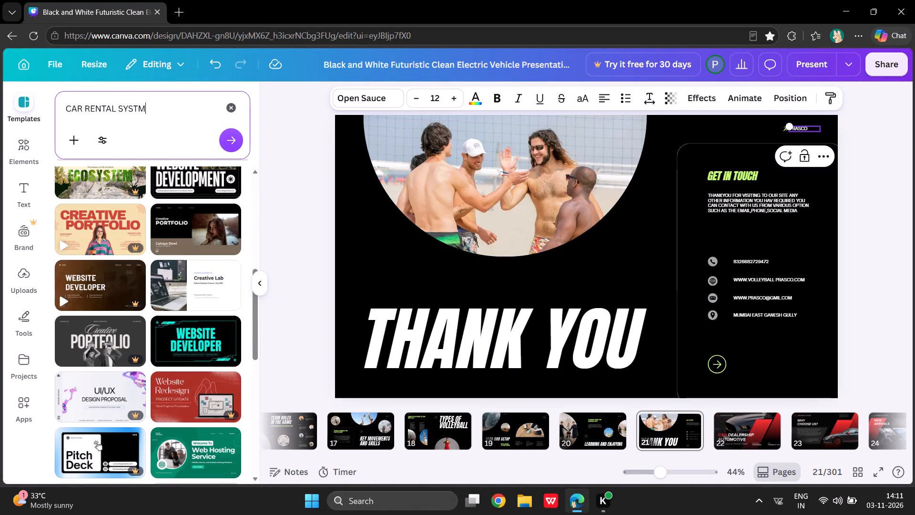
key(Return)
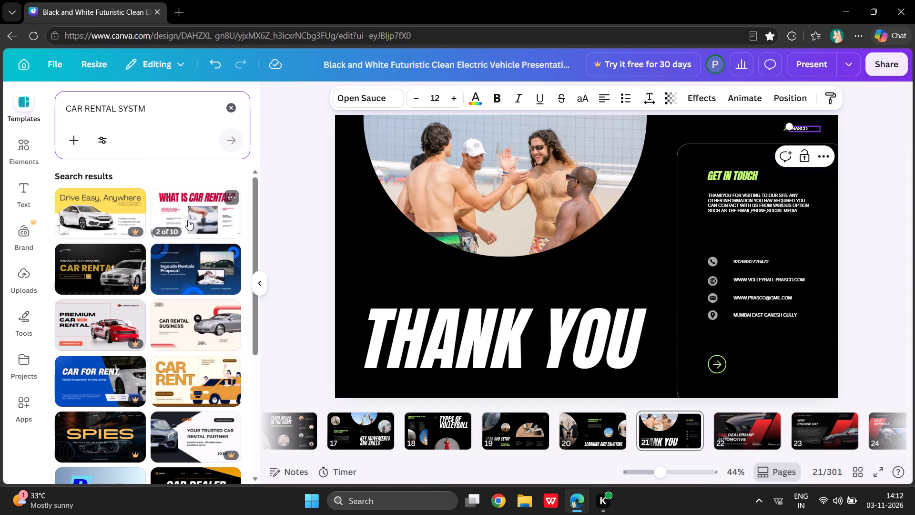
Add the "Car Dealer" cover of the Black and Yellow Modern Dynamic Car Dealer Presentation template as a new page.
scroll(188, 220, down, 1)
click(193, 421)
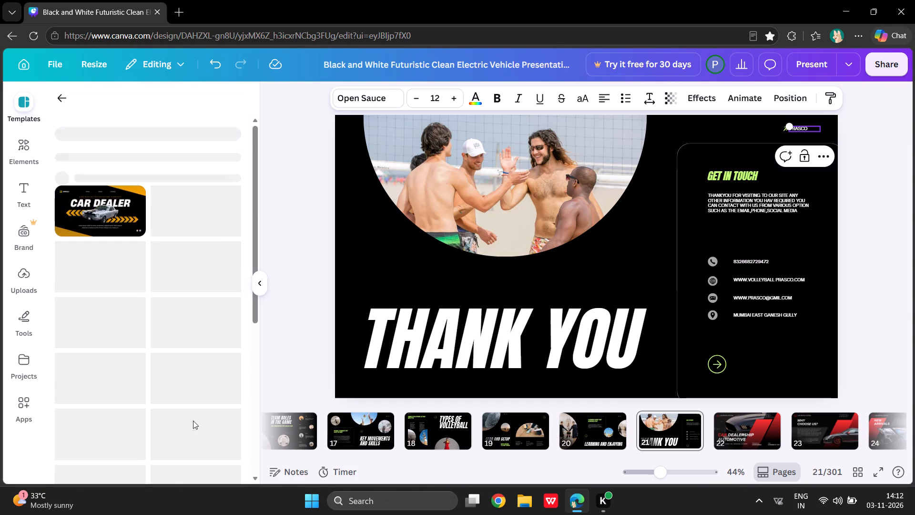
click(79, 257)
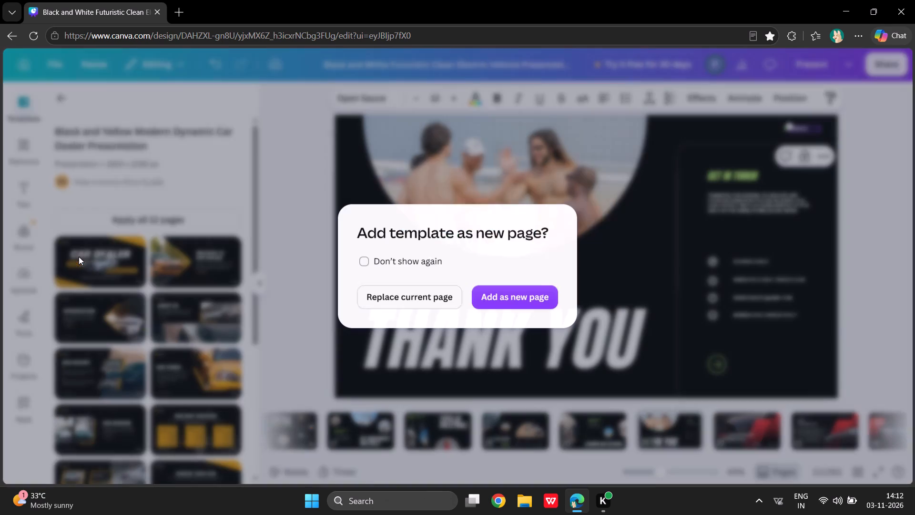
click(523, 289)
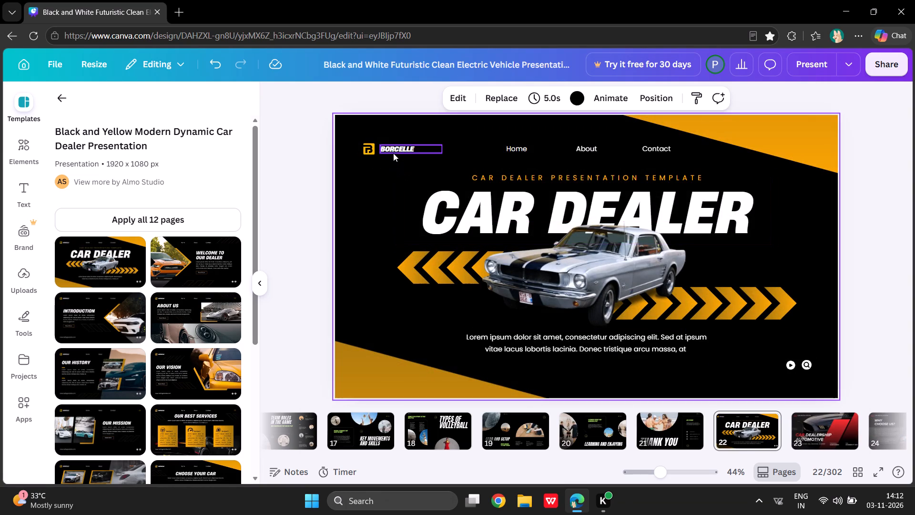
Replace the BORCELLE logo text on the cover with "CAR RENTAL SYSTEM" and widen its box to fit one line.
double_click(393, 153)
key(BackSpace)
text(CAR RENTAL SYSTE)
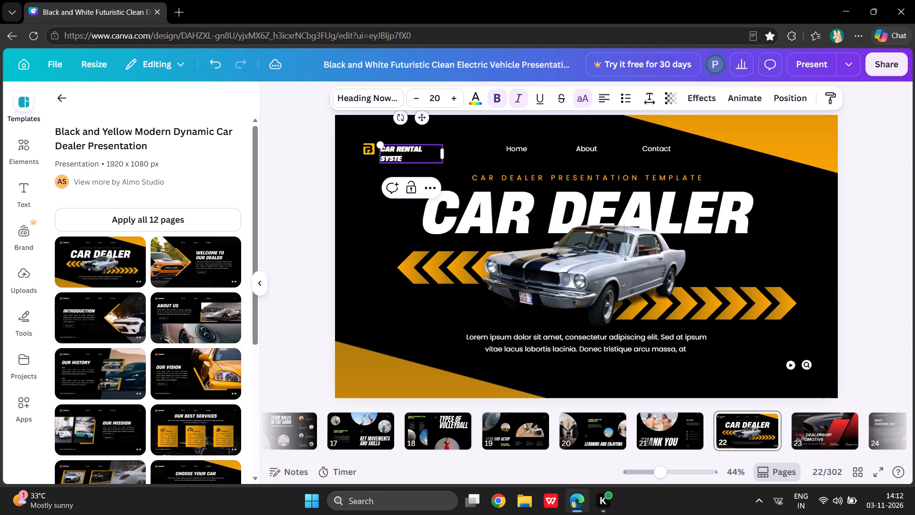
key(m)
drag(451, 153, 462, 152)
click(534, 144)
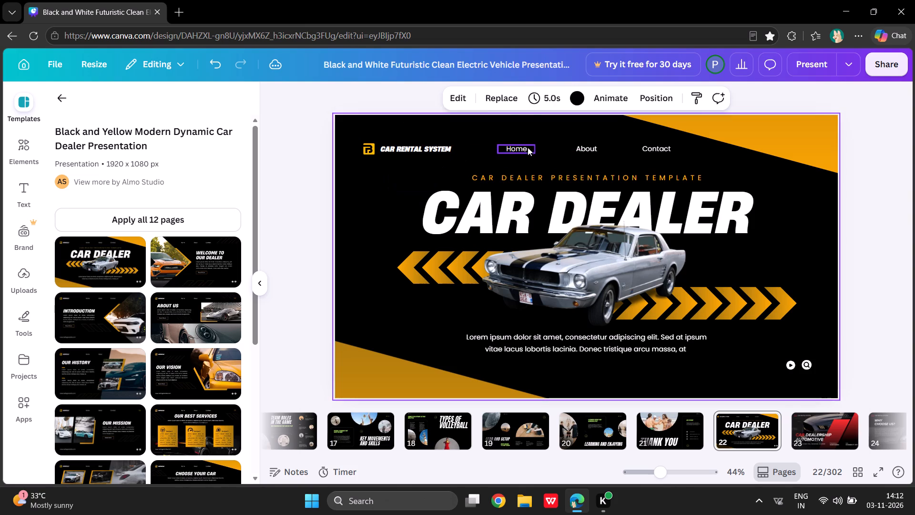
Make the cover's Home navigation label bold at font size 24 and realign it with the other labels.
click(526, 149)
triple_click(454, 100)
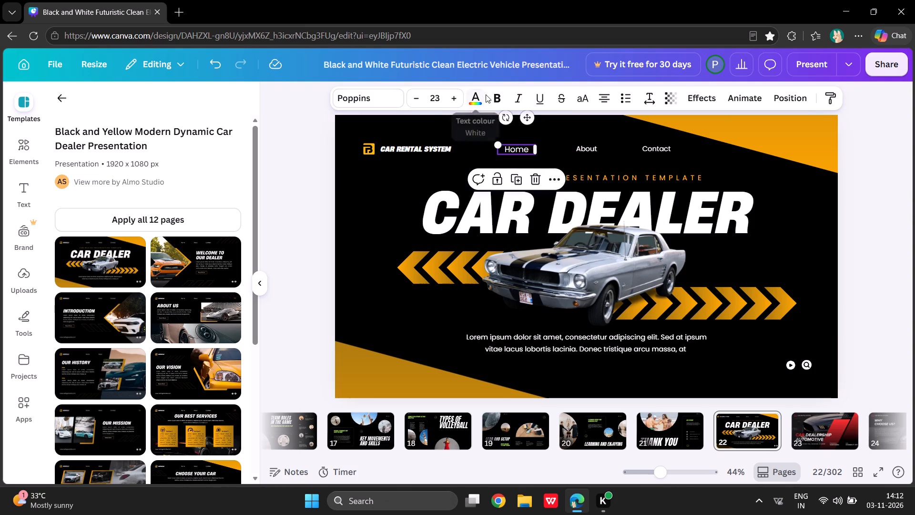
click(496, 100)
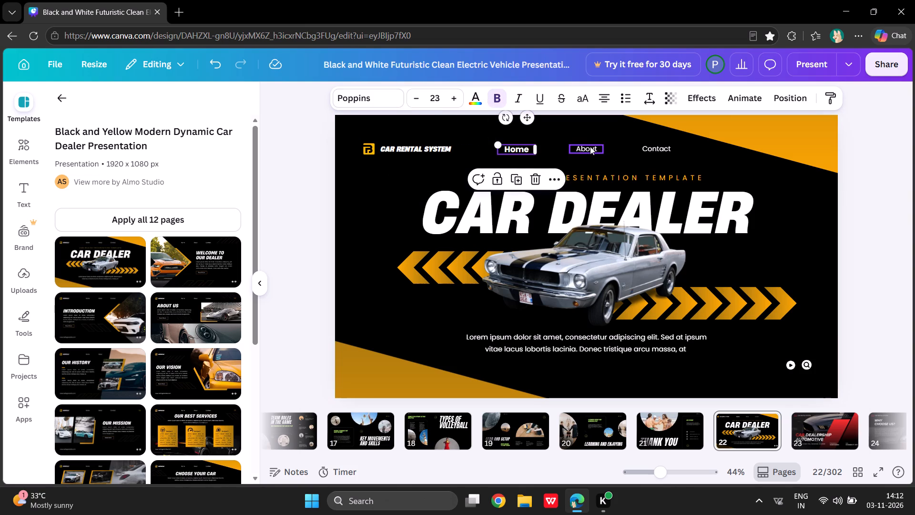
click(454, 93)
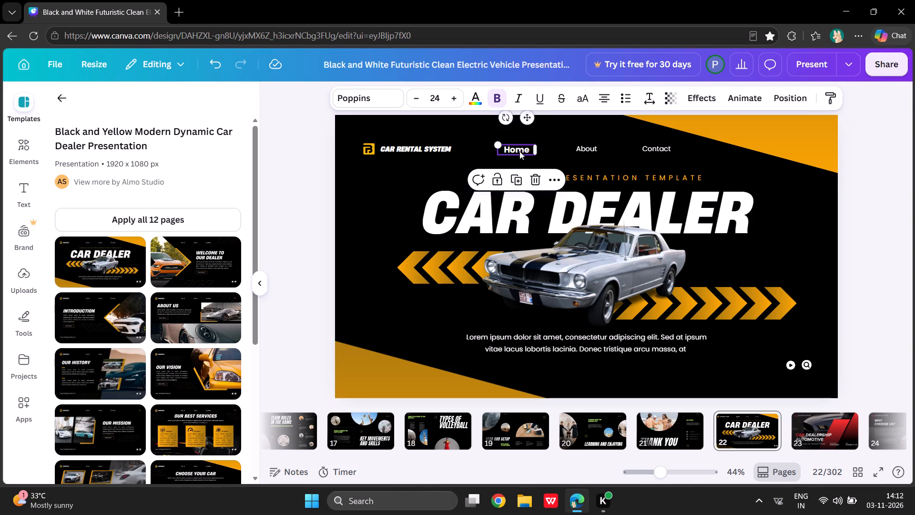
click(528, 119)
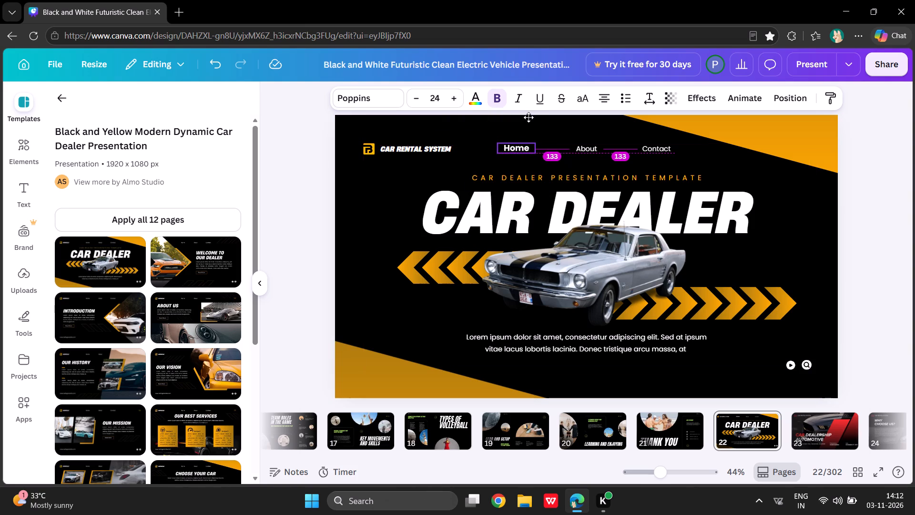
Make the cover's About navigation label bold at font size 24 and realign it with the Home label.
click(590, 144)
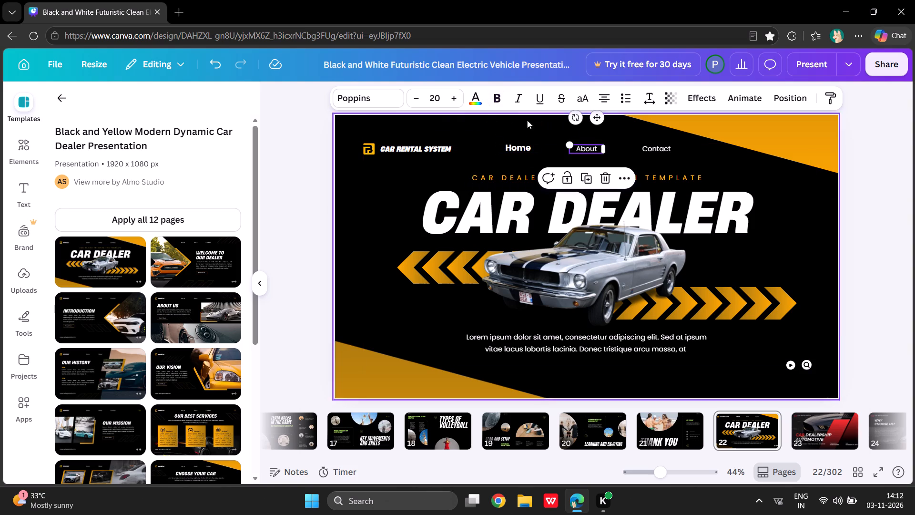
triple_click(459, 97)
click(459, 97)
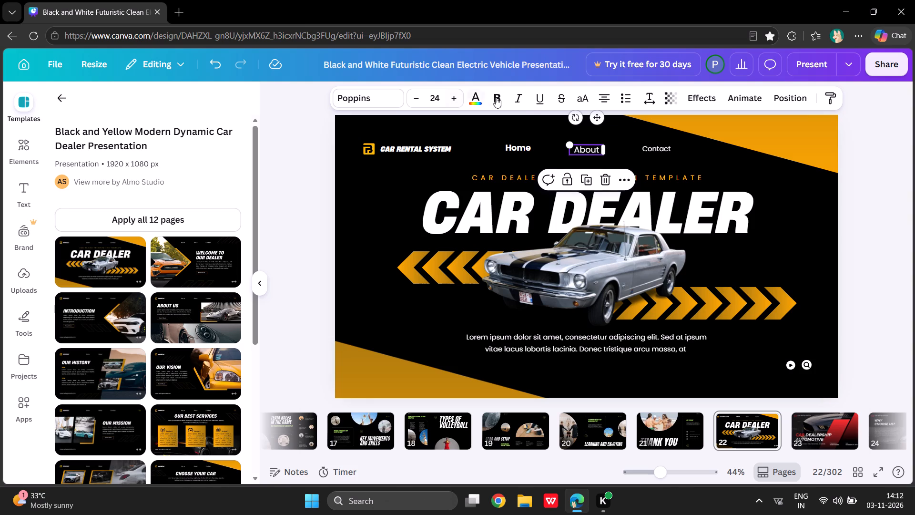
click(496, 100)
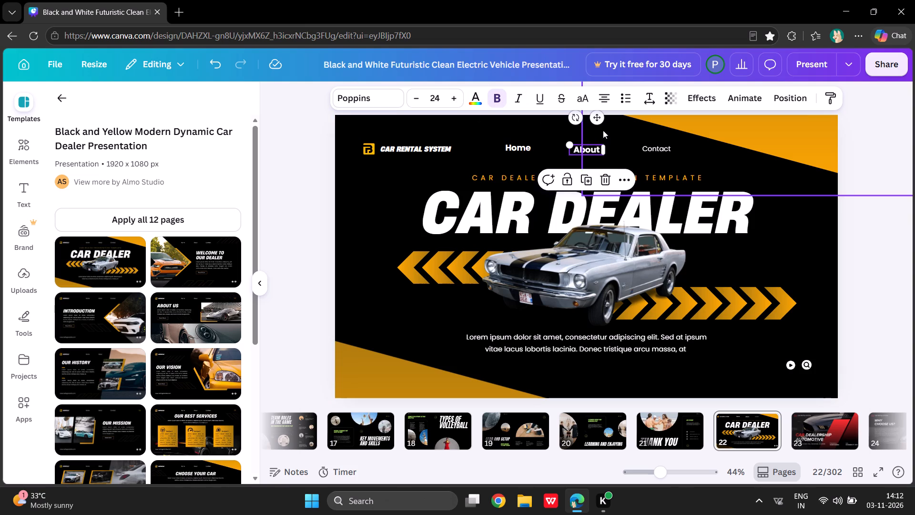
click(589, 154)
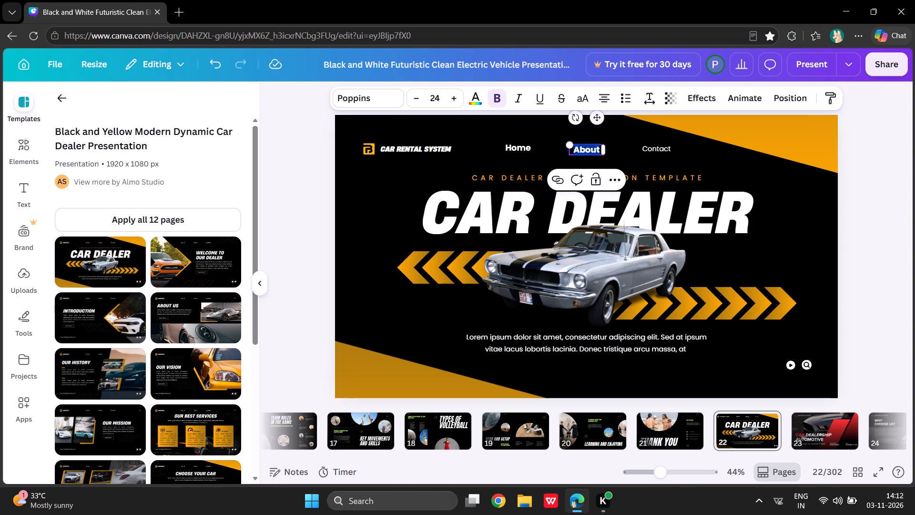
click(598, 116)
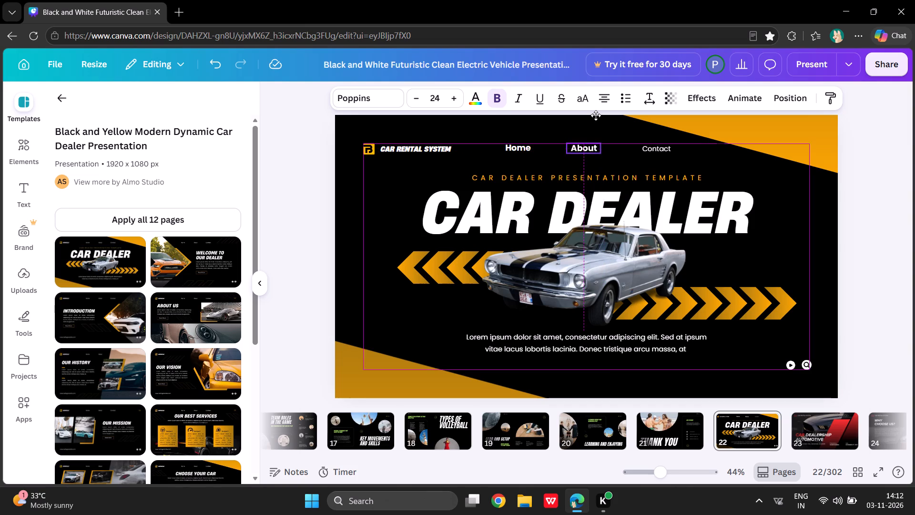
Make the cover's Contact navigation label bold at font size 24 and realign it with the other labels.
click(640, 146)
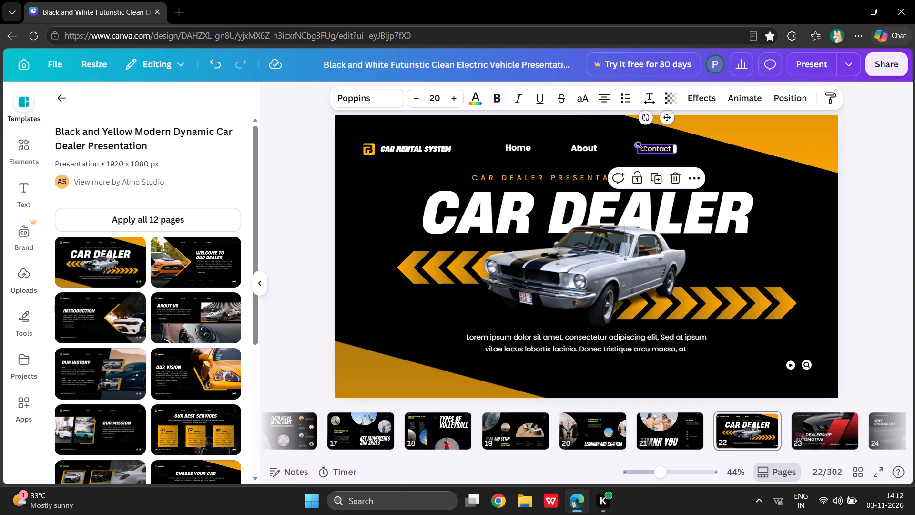
double_click(447, 99)
double_click(450, 98)
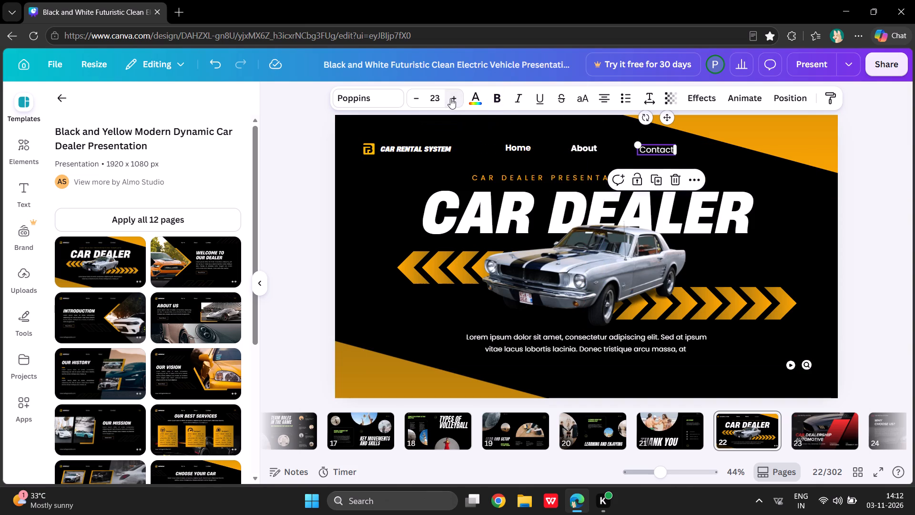
click(496, 98)
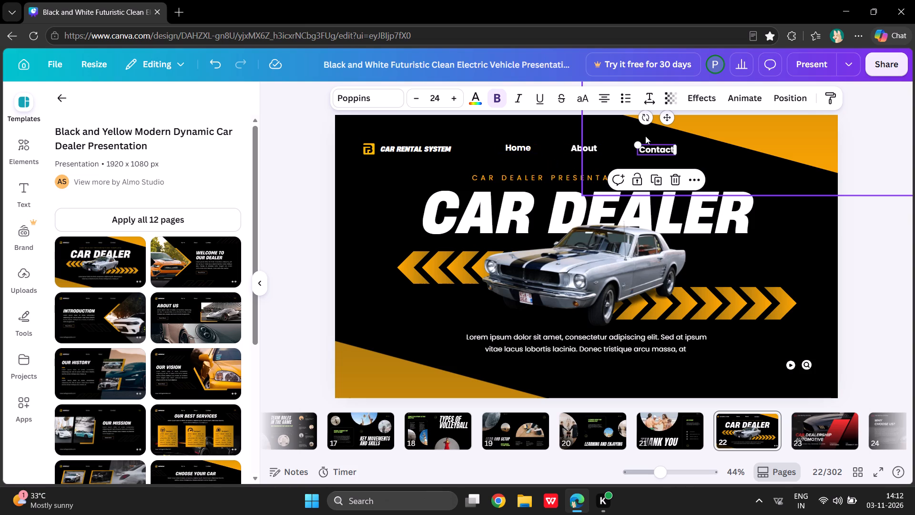
click(665, 120)
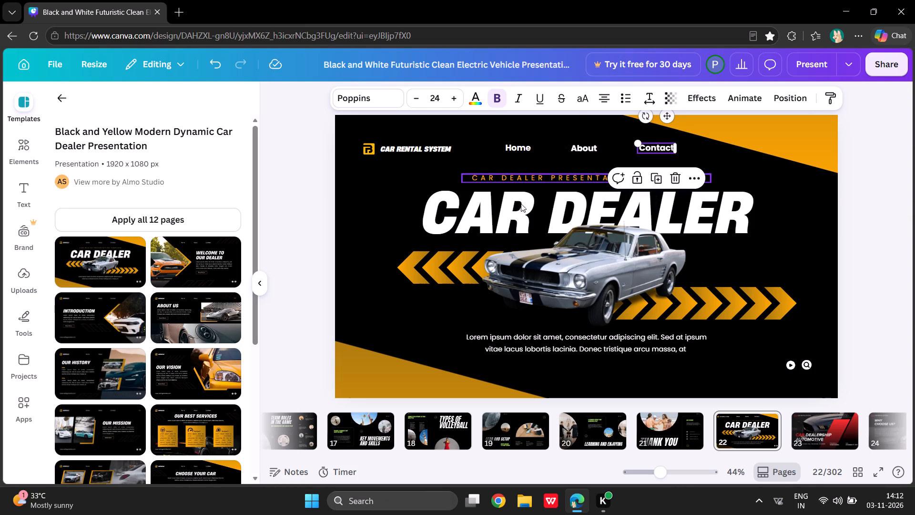
Replace the orange subtitle above the CAR DEALER heading with "TAKE WHAT YOUR NEED".
click(559, 174)
double_click(559, 174)
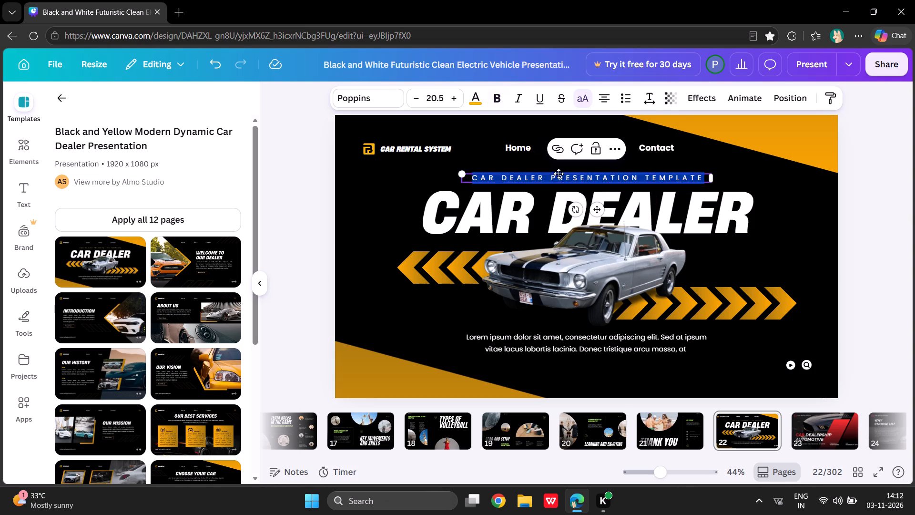
click(559, 174)
click(559, 174)
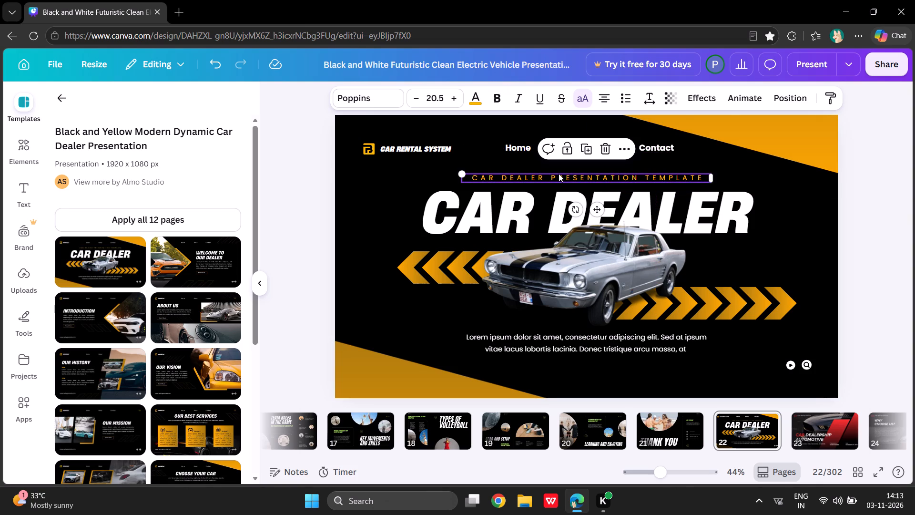
key(BackSpace)
text(TAKE)
key(space)
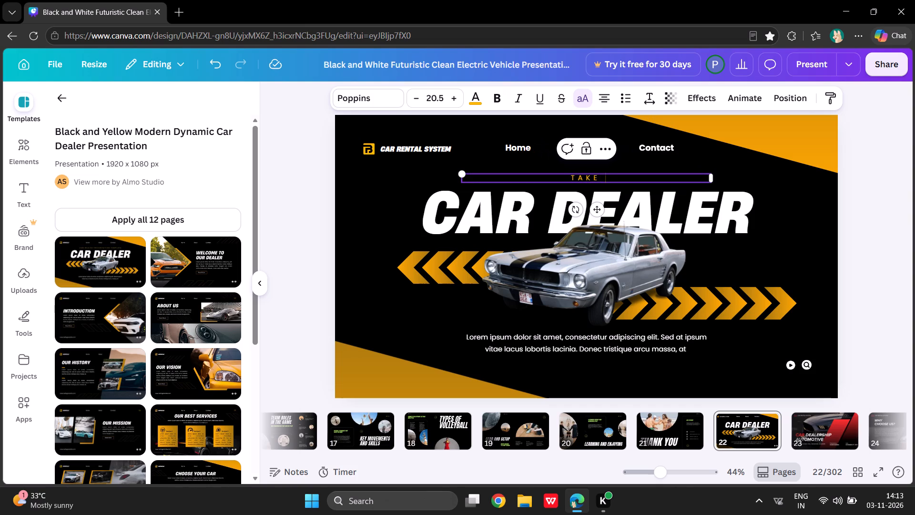
key(y)
key(BackSpace)
text(WHAT)
key(space)
text(YOUR NEED)
key(space)
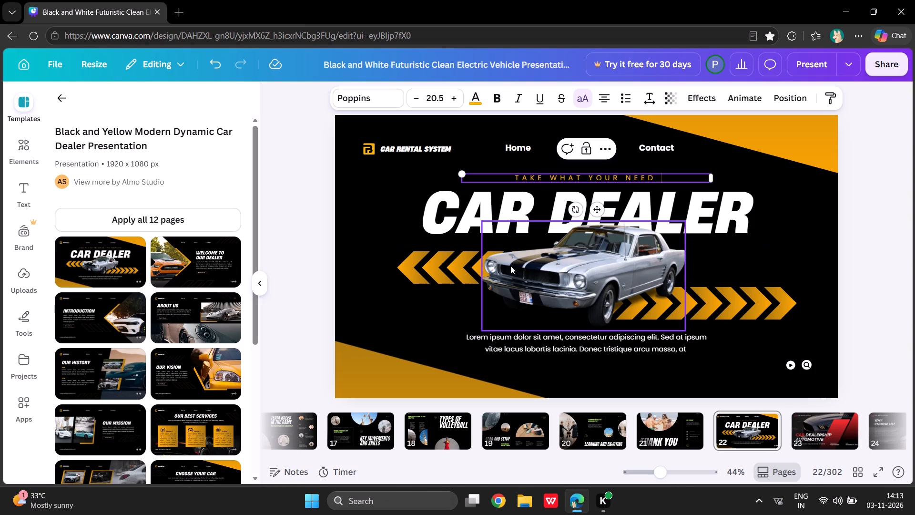
Replace the lorem ipsum text below the car with "THIS WAS THE CAR RENTAL SYSTEM WEBSITE".
double_click(530, 340)
key(BackSpace)
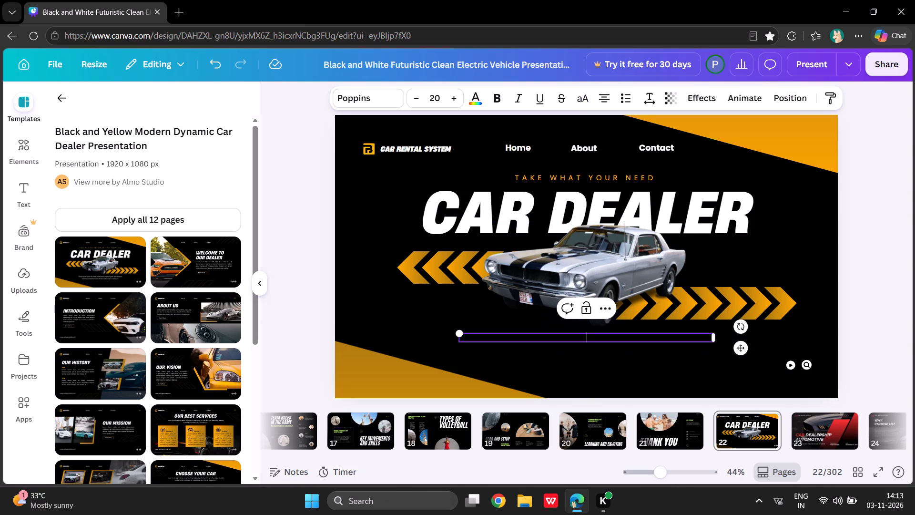
text(THIS WAS THE CAR RENTAL SYSTEM)
key(space)
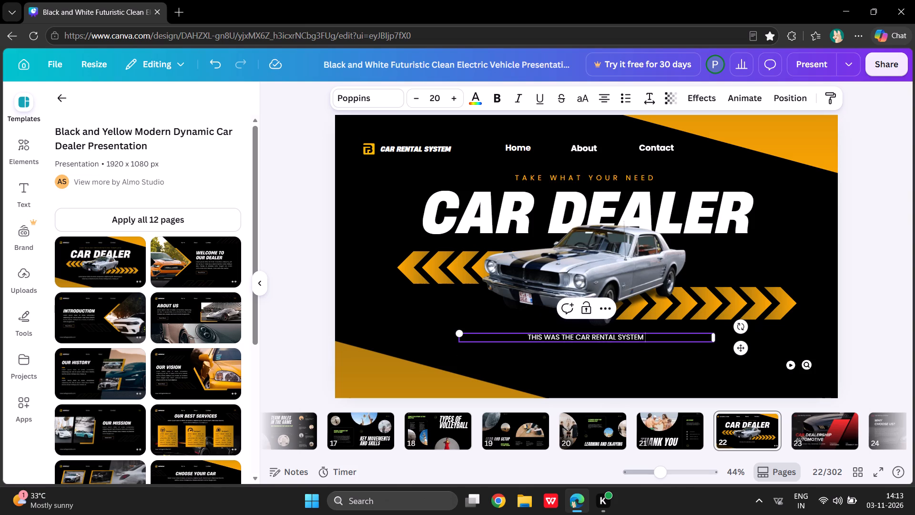
text(WEBSITE)
key(space)
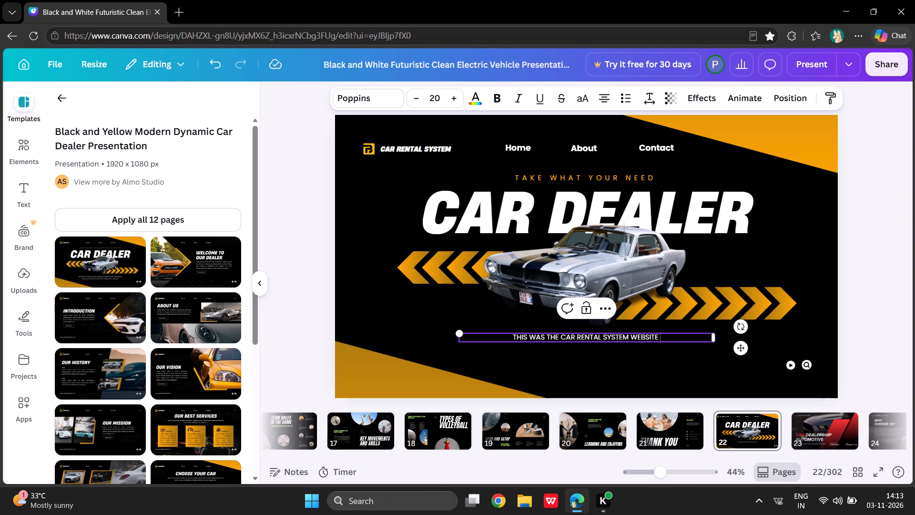
Add the template's "Welcome to Our Dealer" slide as a new page.
click(203, 258)
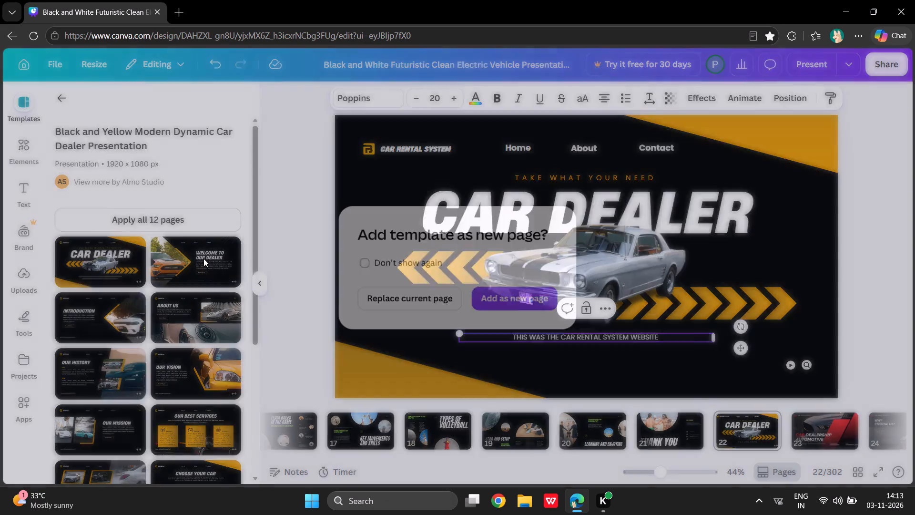
click(528, 303)
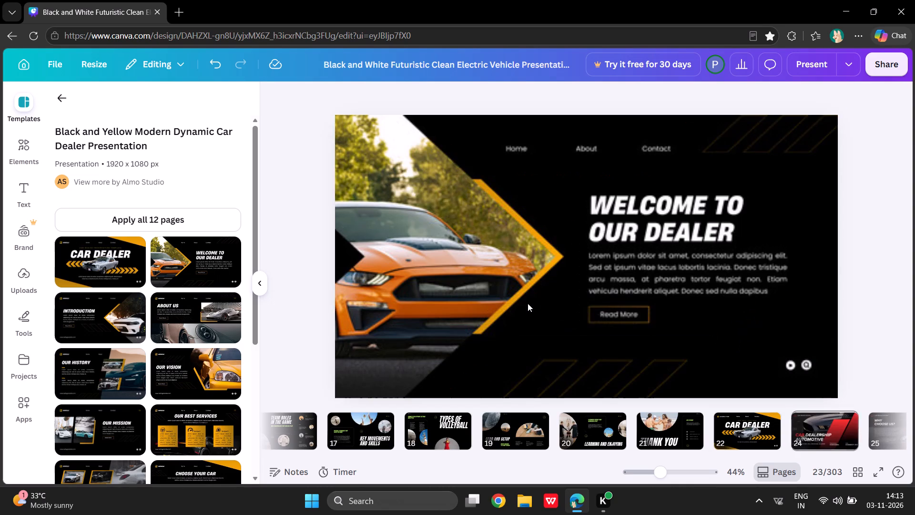
Make the Home navigation label on the "Welcome to Our Dealer" slide bold at font size 24.
click(515, 151)
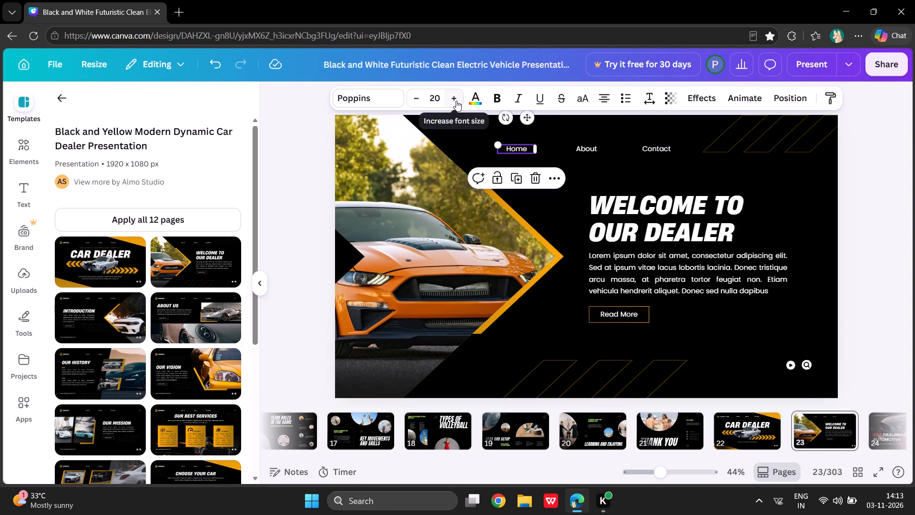
double_click(456, 101)
click(456, 101)
click(456, 101)
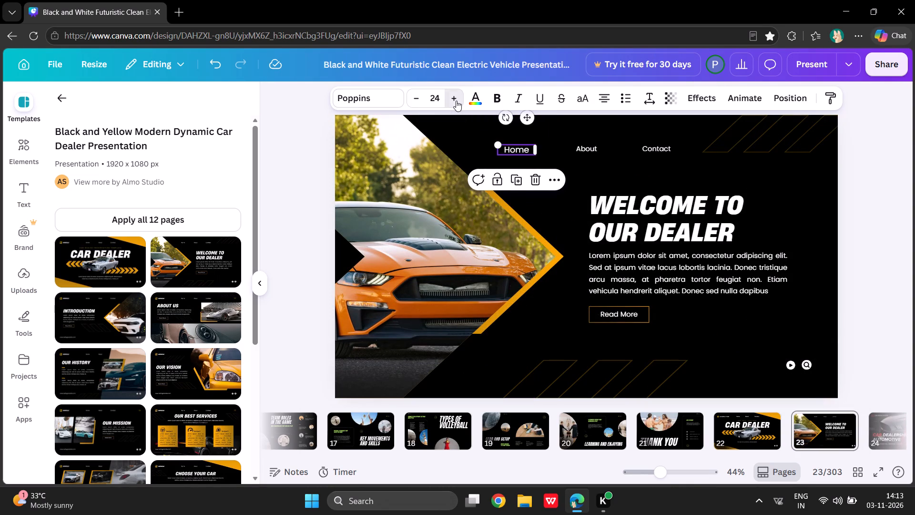
click(499, 95)
Make the About navigation label on the "Welcome to Our Dealer" slide bold at font size 24.
click(583, 149)
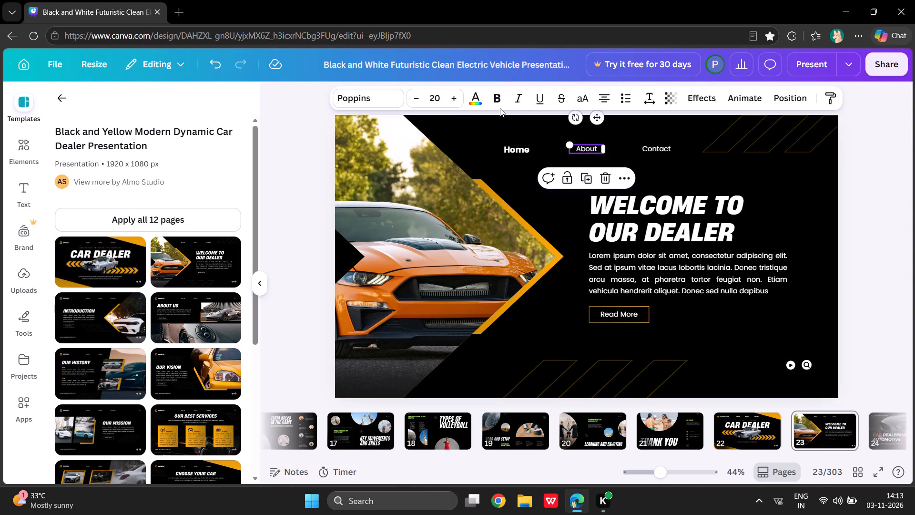
click(497, 103)
triple_click(451, 98)
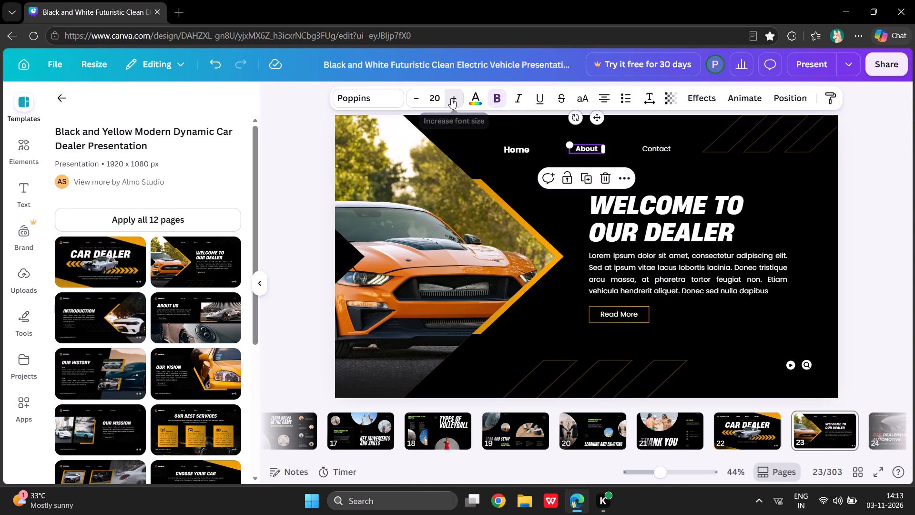
click(451, 98)
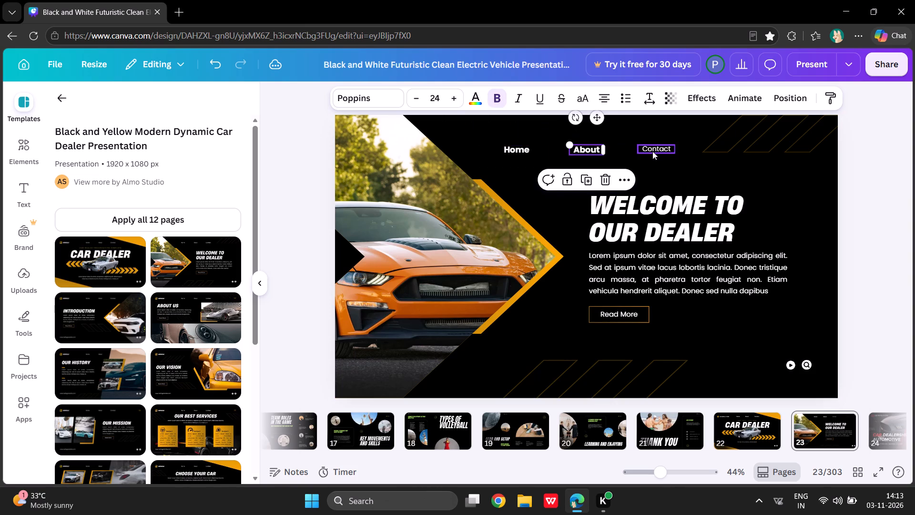
Make the Contact navigation label on the "Welcome to Our Dealer" slide bold at font size 25.
click(652, 151)
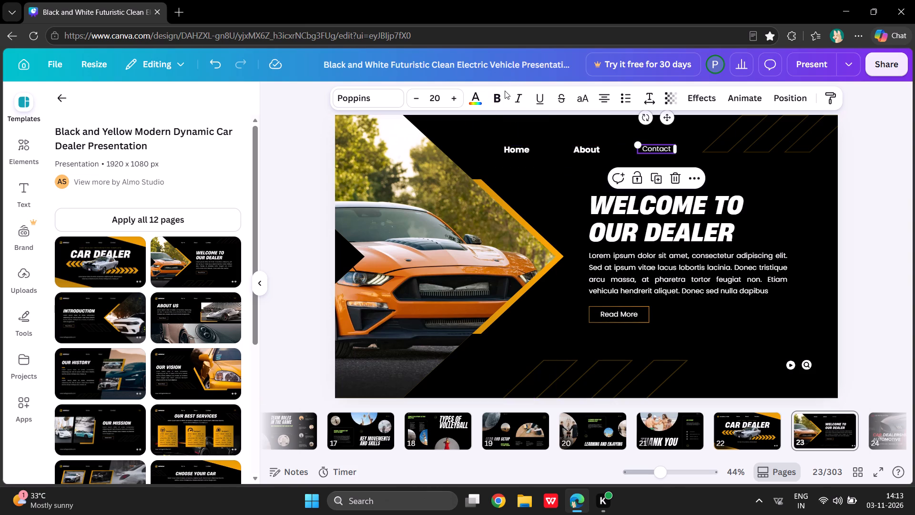
click(499, 94)
triple_click(458, 96)
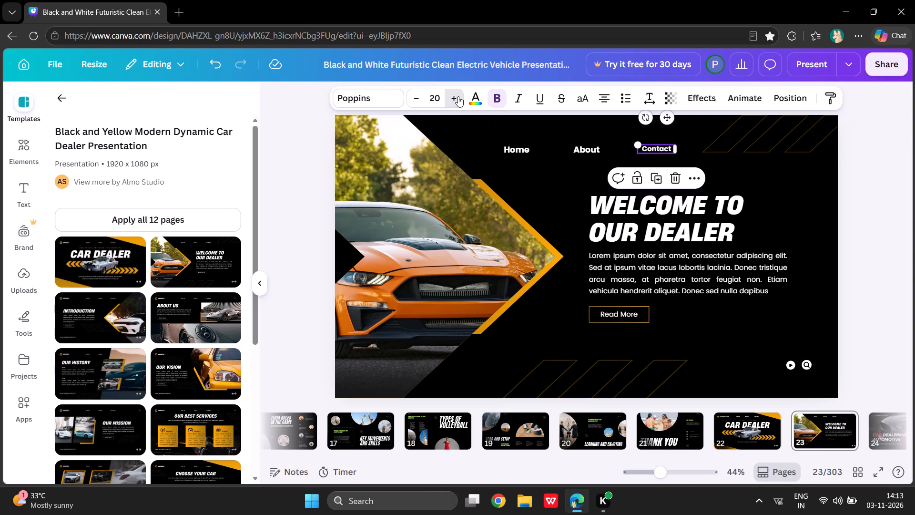
double_click(458, 96)
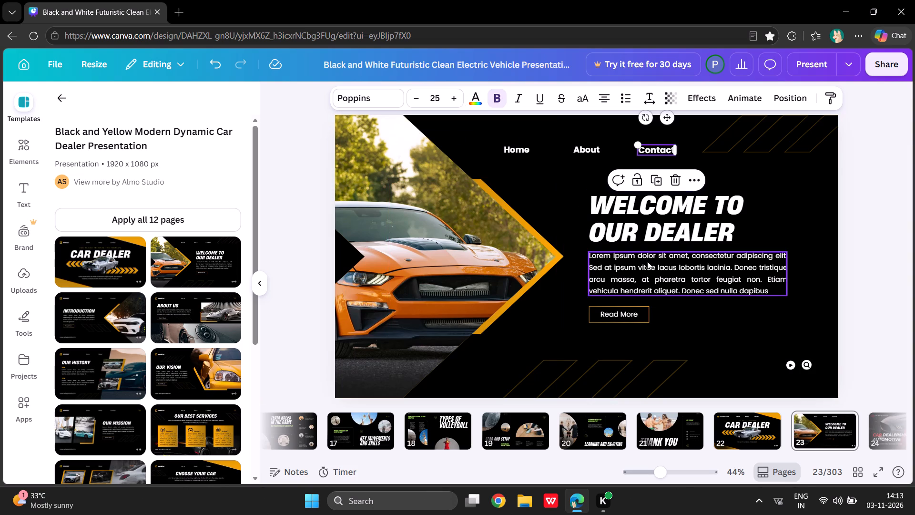
Replace the welcome slide's lorem ipsum paragraph with "THIS IS THE WEBSITE OF CAR RENTAL SYSTEM WHERE PEOPLE CAN GAVE THEIR VEHICLE".
double_click(647, 261)
key(BackSpace)
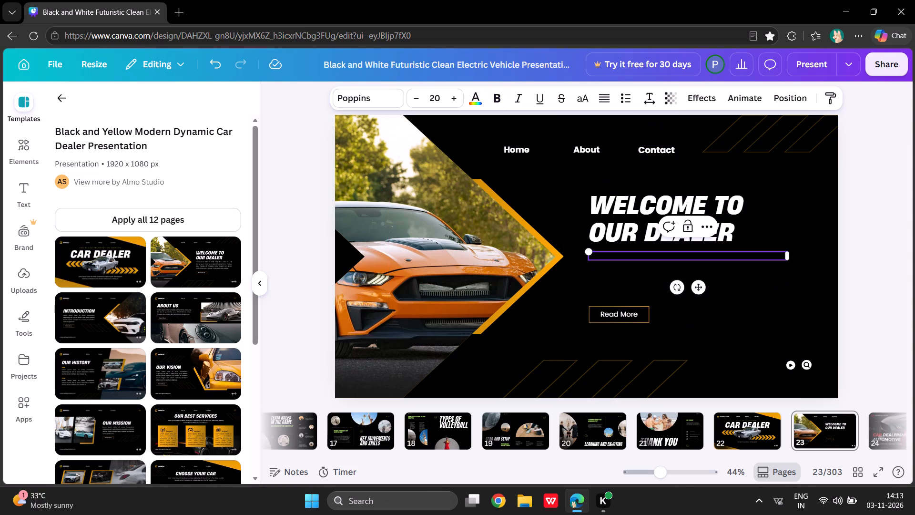
key(t)
text(HIS IS THE WEBSITE OF CAR RENTAL SYSTE)
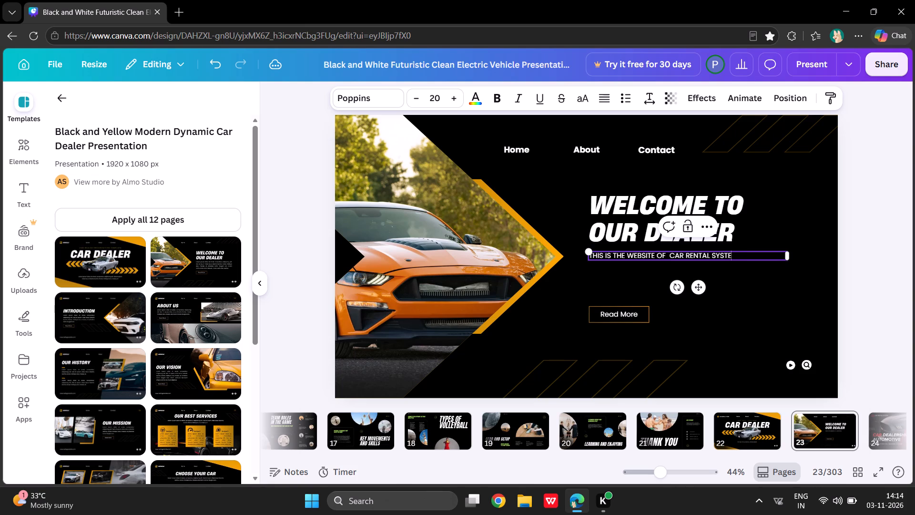
text(M WHERE PEOPLE)
key(space)
text(CAN)
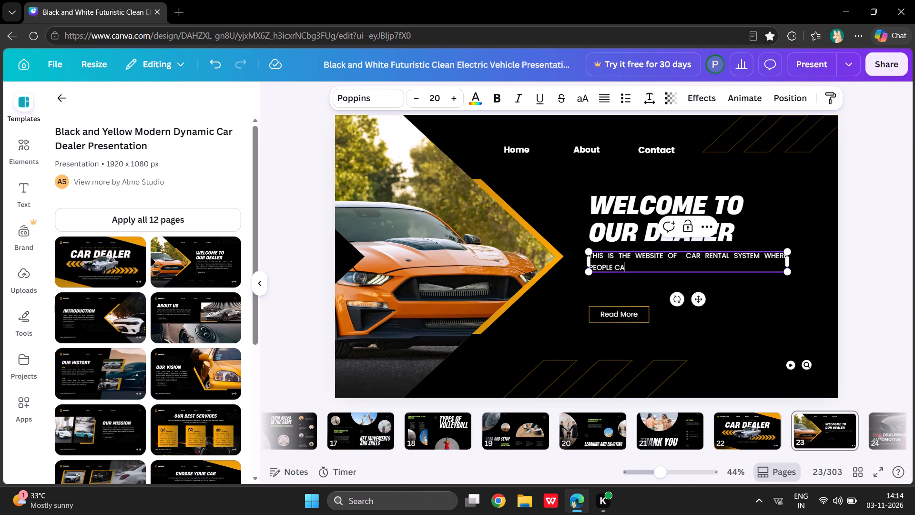
key(space)
text(GAVE THEIR VEHICLEE)
key(BackSpace)
key(space)
Continue the paragraph with "FOR RENT AND CUSTOMER WHO HAVE TO TAKE VEHICLES ON THE RENT THEY CAN TAKE FROM OUR WEBSITE".
text(FOR RENT AND CUSTOMER WHO HAVE TO)
key(space)
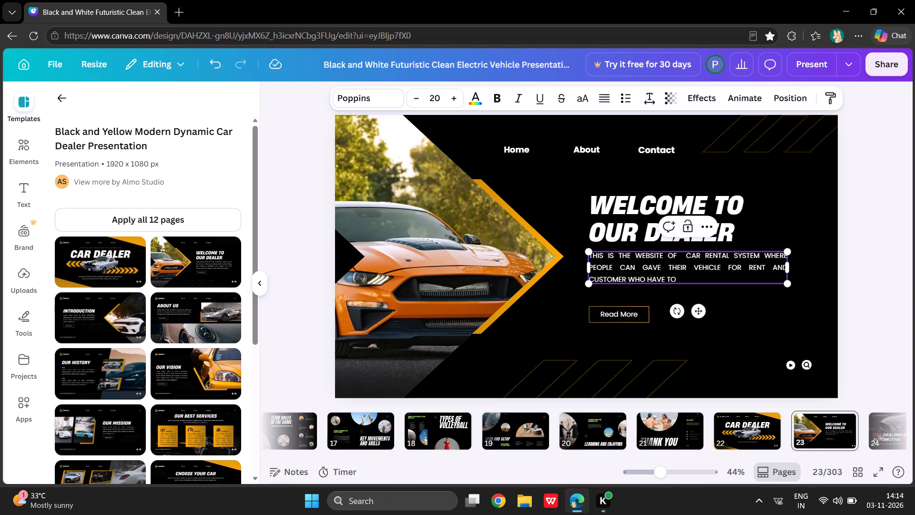
text(TAKE)
key(space)
text(VEHICLES ON THE RENT THEY)
key(space)
text(CAN TAKE FROM OUR)
key(space)
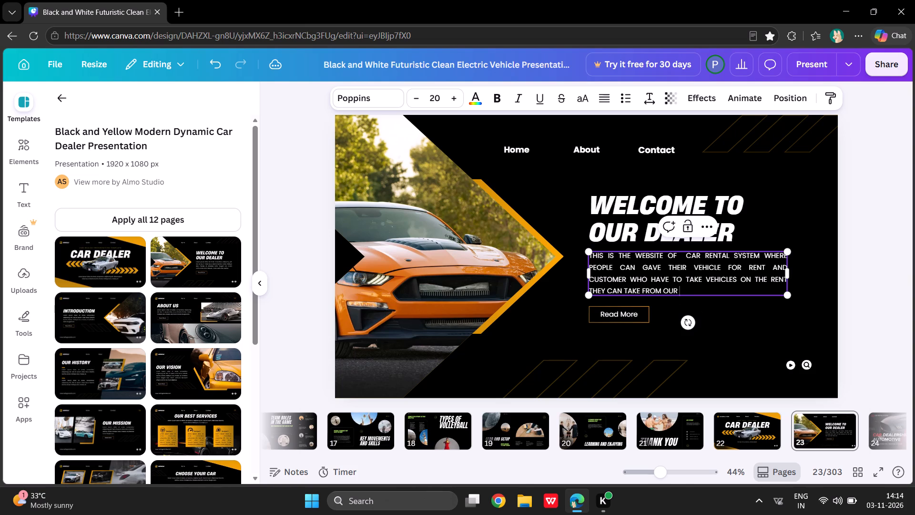
text(WEBSITE)
key(space)
Finish the welcome slide's paragraph with the words "FROM LIST WHICH THEY WANT.".
key(t)
key(BackSpace)
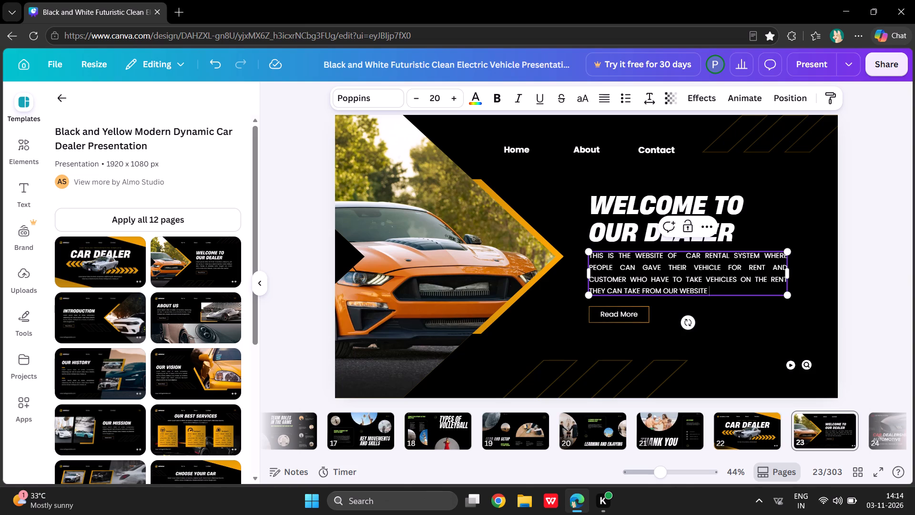
key(t)
key(BackSpace)
text(FROM LIST WHICH THEY WANT)
key(space)
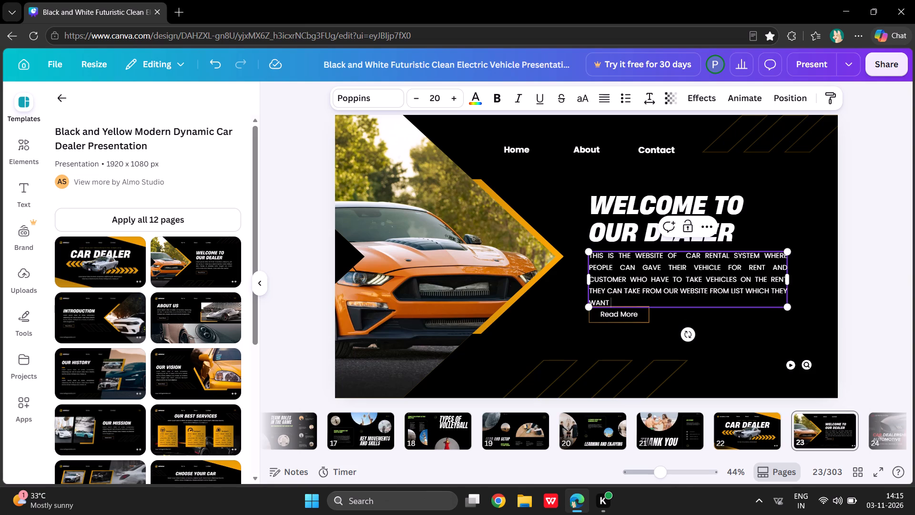
text(IT)
key(space)
text(USE)
key(space)
key(BackSpace)
key(BackSpace)
key(BackSpace)
key(BackSpace)
key(BackSpace)
key(BackSpace)
key(BackSpace)
key(BackSpace)
key(BackSpace)
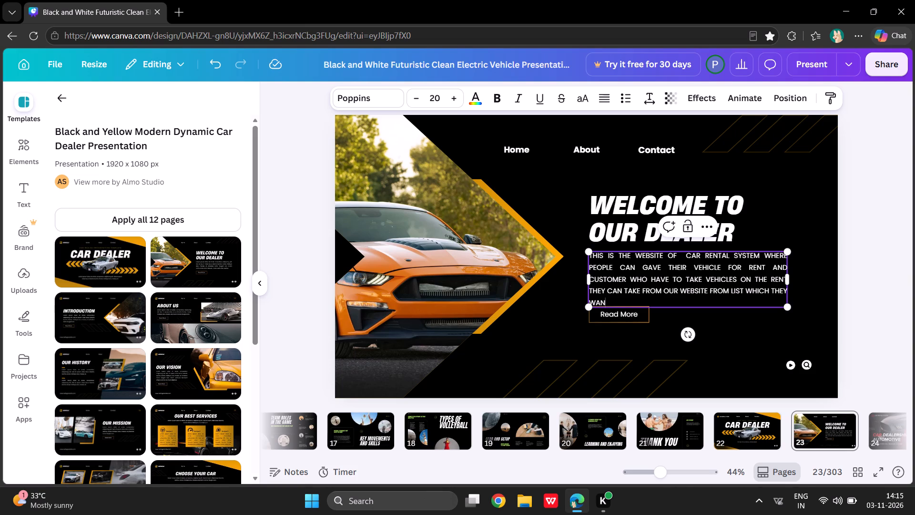
key(t)
key(period)
Add the template's "Introduction" slide as a new page after the welcome slide.
click(125, 317)
click(492, 295)
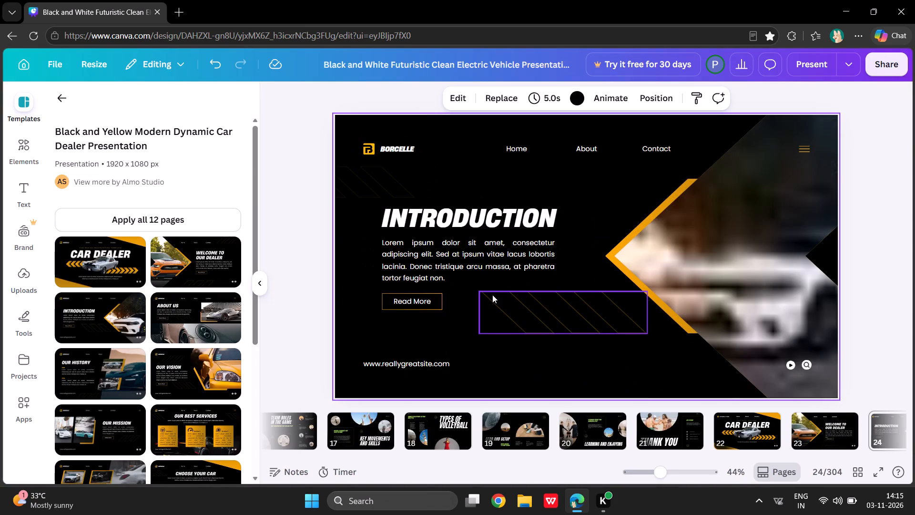
Replace the BORCELLE brand name on the Introduction slide with "CAR RENTAL SYSTEM" and widen its text box to fit one line.
double_click(403, 149)
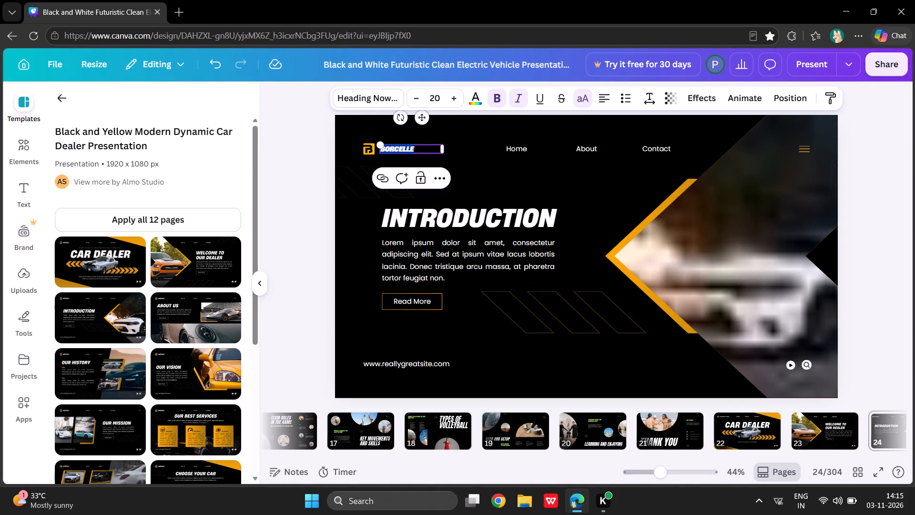
key(BackSpace)
text(CAR RENTAL SYSTEM)
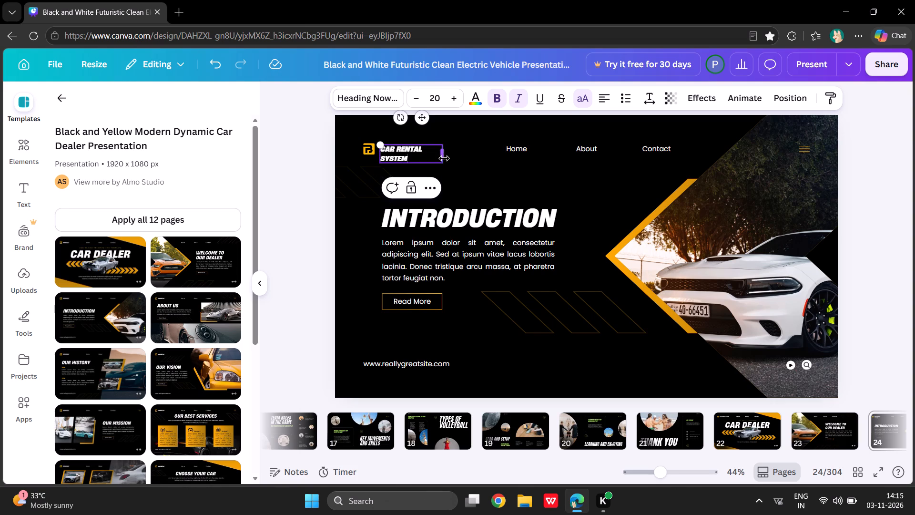
drag(444, 157, 455, 158)
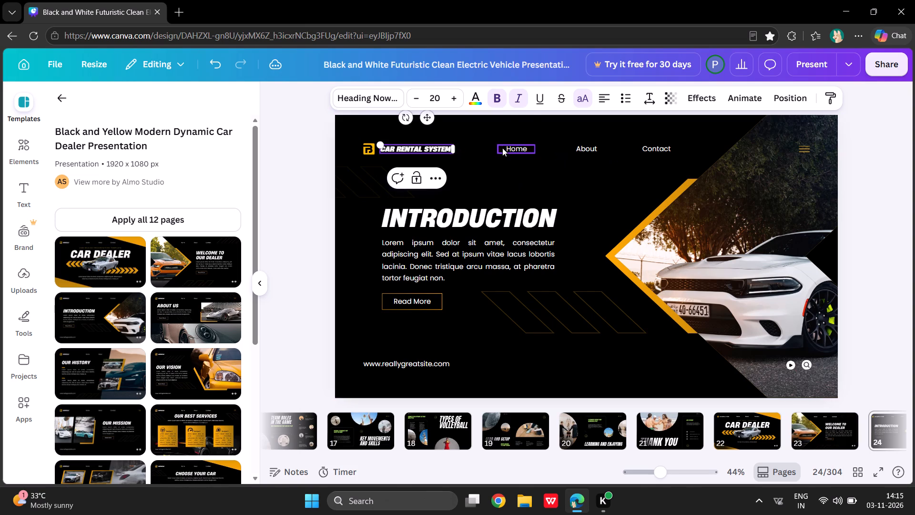
Make the Introduction slide's Home navigation label bold at font size 24.
click(506, 148)
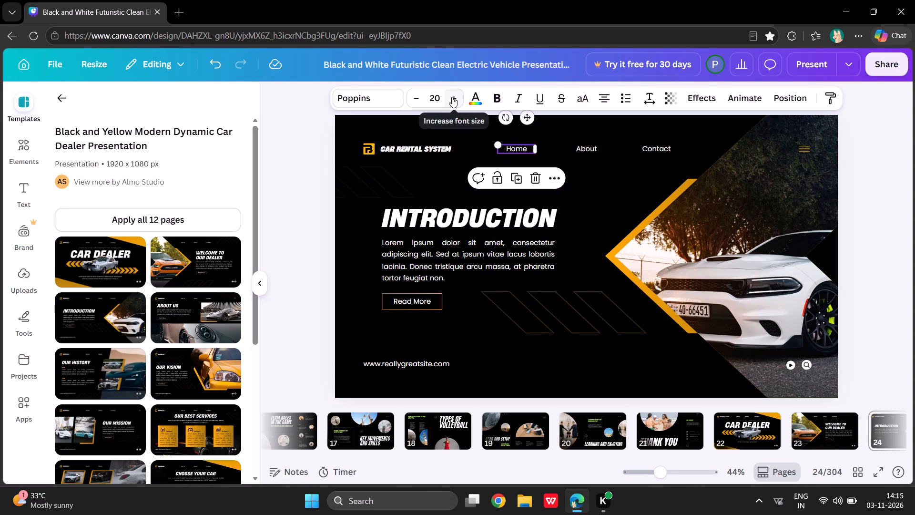
click(452, 97)
click(452, 97)
click(452, 97)
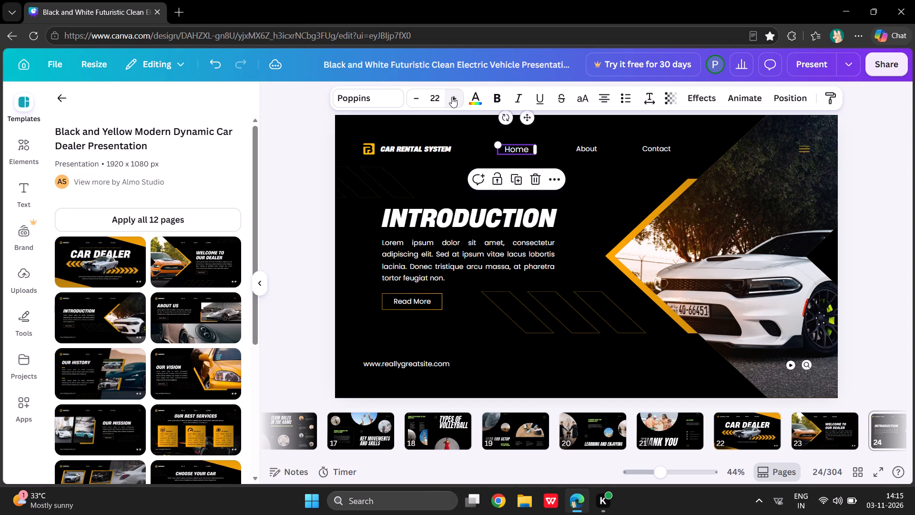
click(456, 100)
click(498, 98)
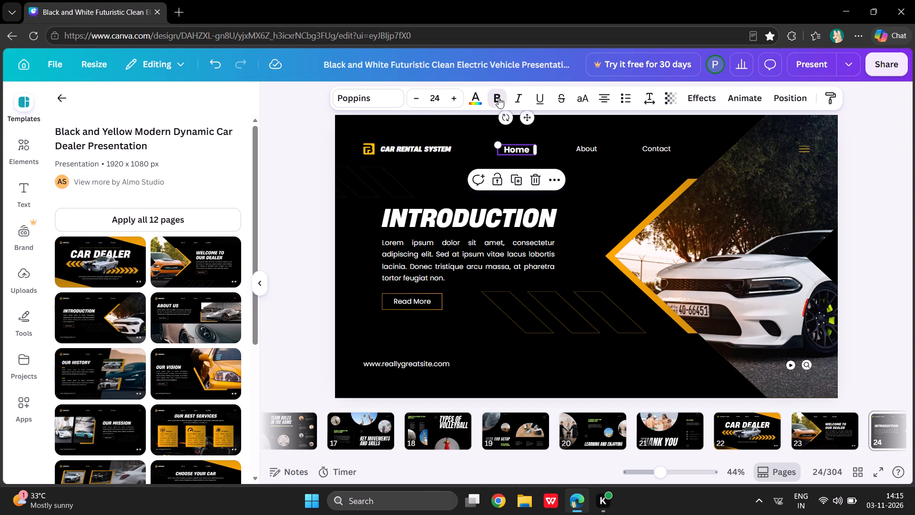
Make the Introduction slide's About and Contact navigation labels bold at font size 24.
click(582, 147)
triple_click(453, 100)
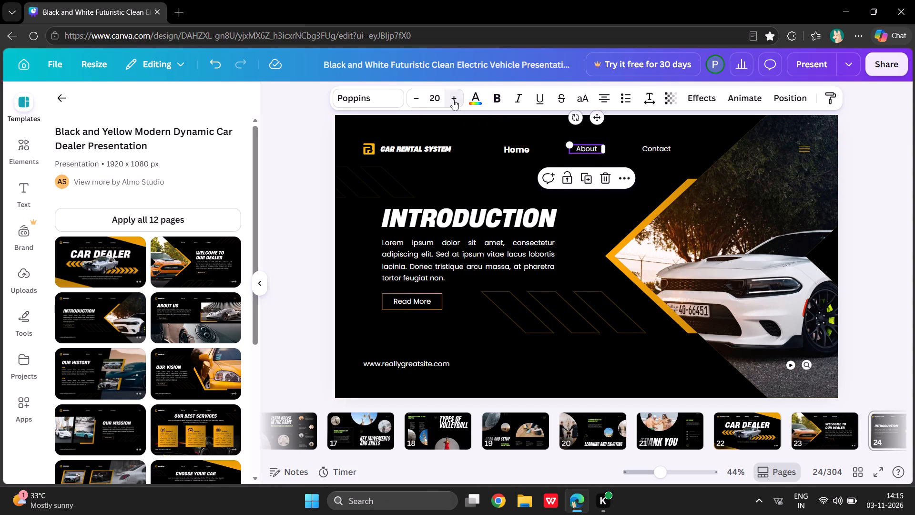
click(455, 100)
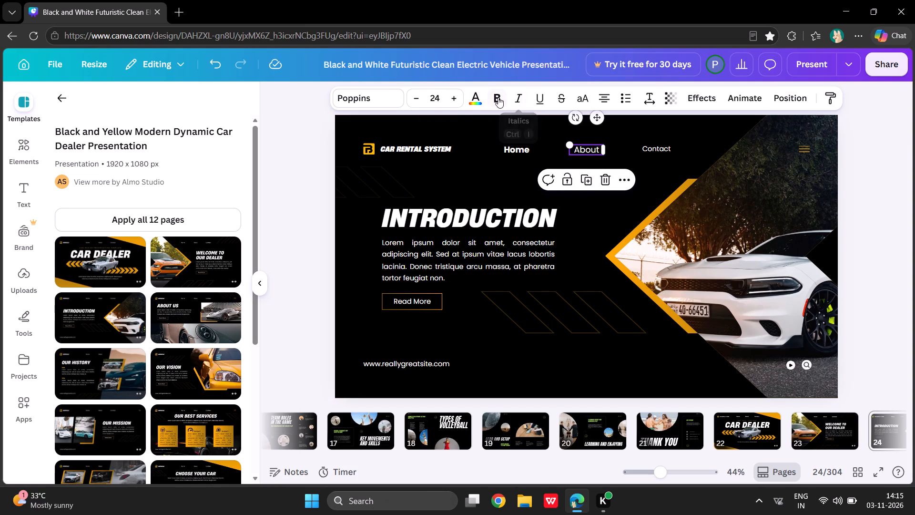
click(497, 97)
click(646, 150)
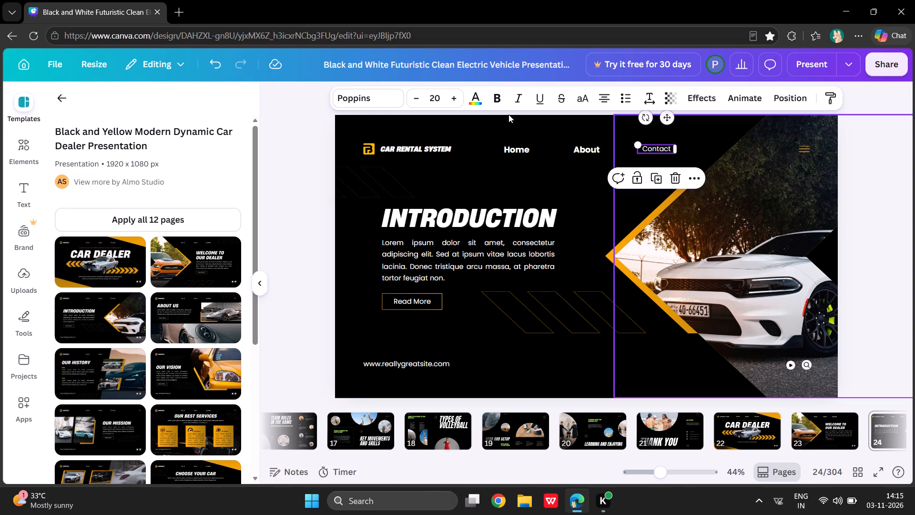
click(498, 104)
click(447, 97)
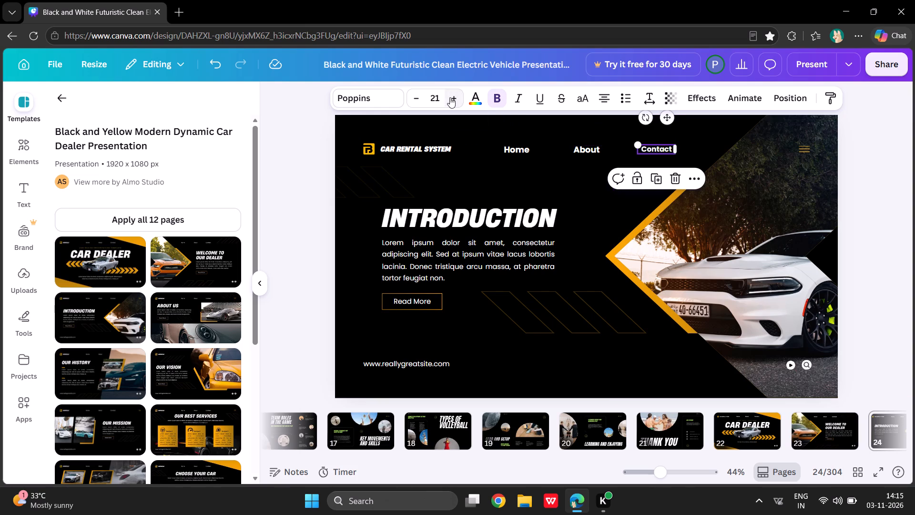
double_click(450, 97)
click(450, 97)
Replace the Introduction slide's placeholder paragraph with "INTRODUCTION OF OUR PROJECT WE HAVE MAKE THIS WEBSITE TO RELIABLE COMMUNICATION WITH".
double_click(451, 244)
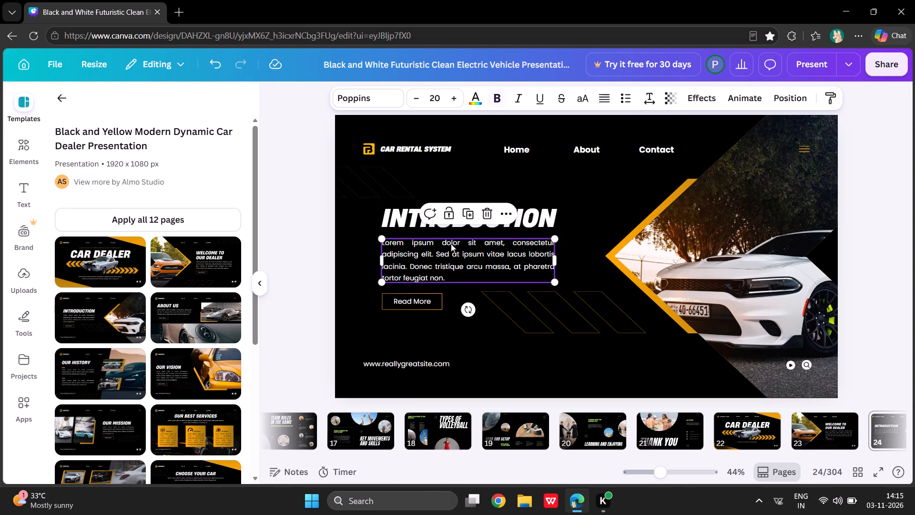
key(BackSpace)
text(INTRODUCTION OF)
key(space)
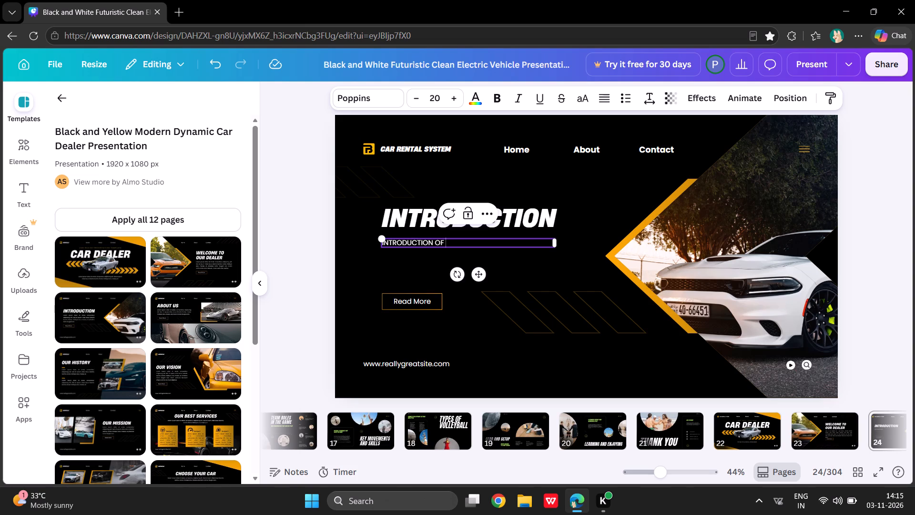
text(OUR PROJECT)
key(space)
text(WE HAVE MAKE THIS WEBSITE TO RELIAB)
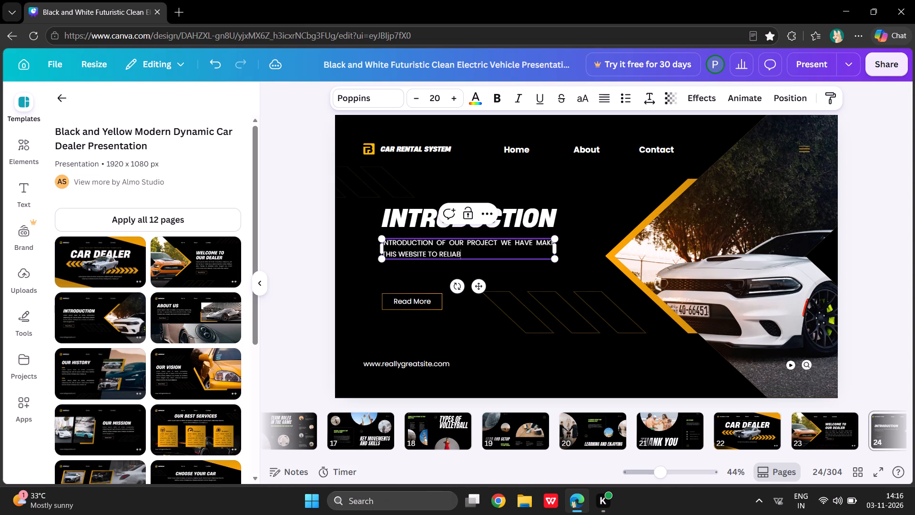
text(LE COMMUNICATION WITH)
key(space)
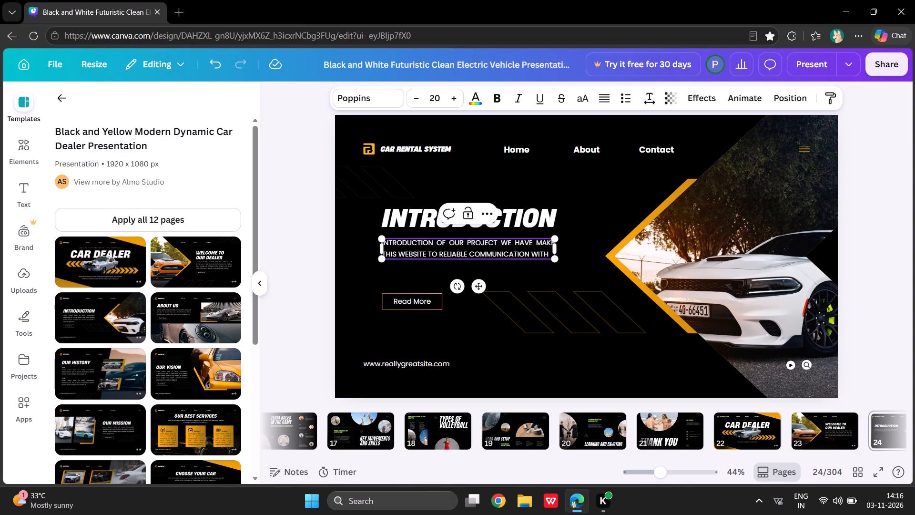
Continue the Introduction slide's paragraph with the words "PEOPLE WHOHAVE RENT THE VEHICLE".
text(PEOPLE WHO A)
key(BackSpace)
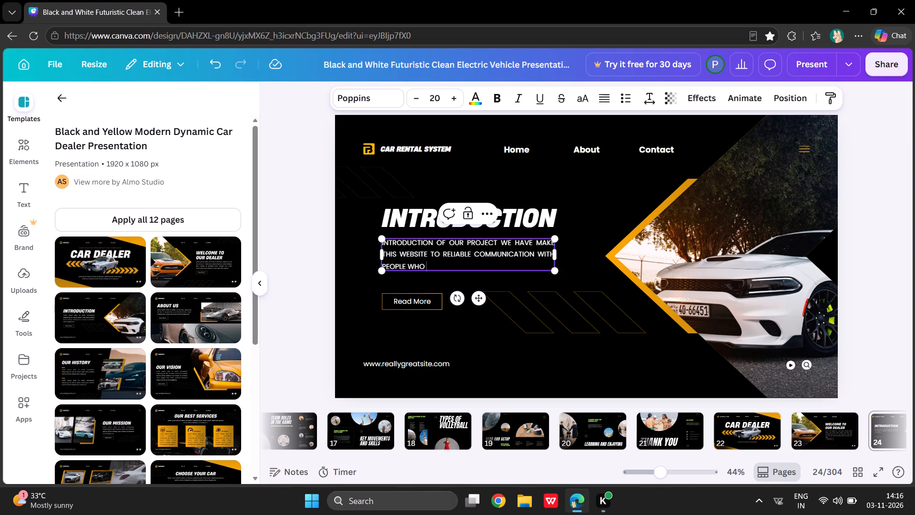
key(BackSpace)
text(HAVE RENT THE)
key(space)
text(VEHICLE)
key(space)
Continue the Introduction slide's paragraph with the words "OUR WEBSITE HELP PEOPLE THEM".
text(OU)
key(space)
key(BackSpace)
text(R WEBSITE HELP PEOPLE LIKE)
key(space)
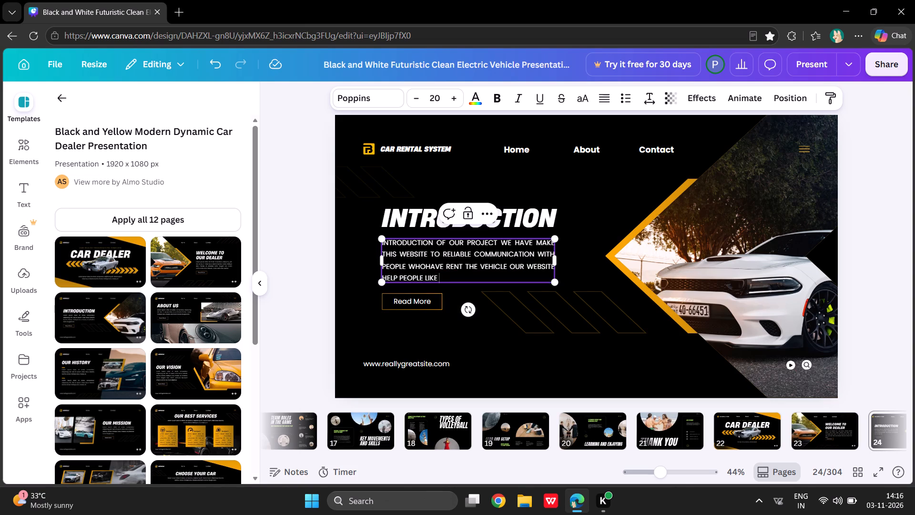
key(BackSpace)
key(BackSpace)
key(BackSpace)
key(BackSpace)
key(BackSpace)
text(THE)
text(M)
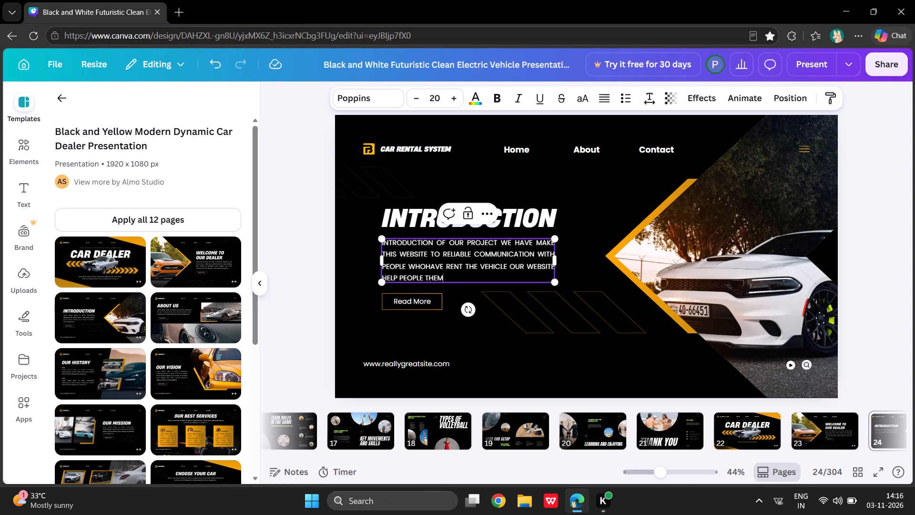
Finish the Introduction slide's paragraph with the words "BY PROVIDING END TO END ENCRIPTION".
key(space)
text(BY PROVIDING END T)
text(O END EN)
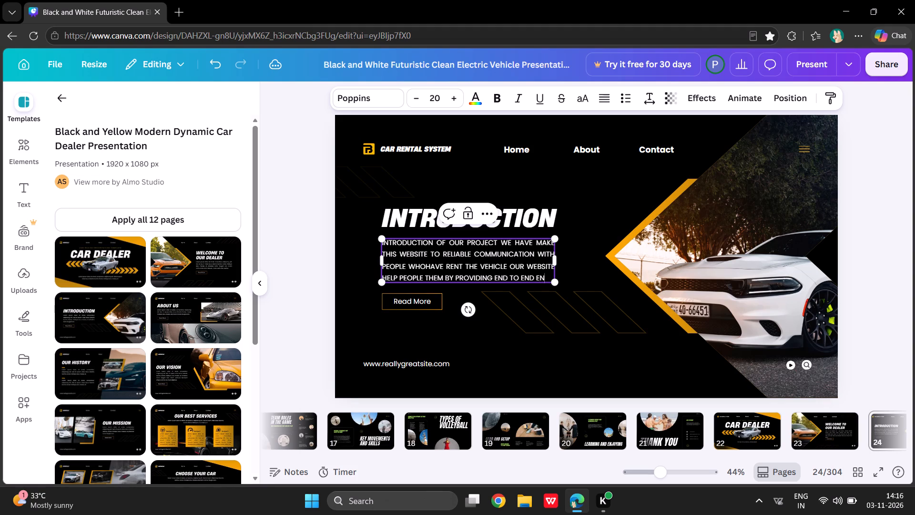
text(CRIPTION)
key(space)
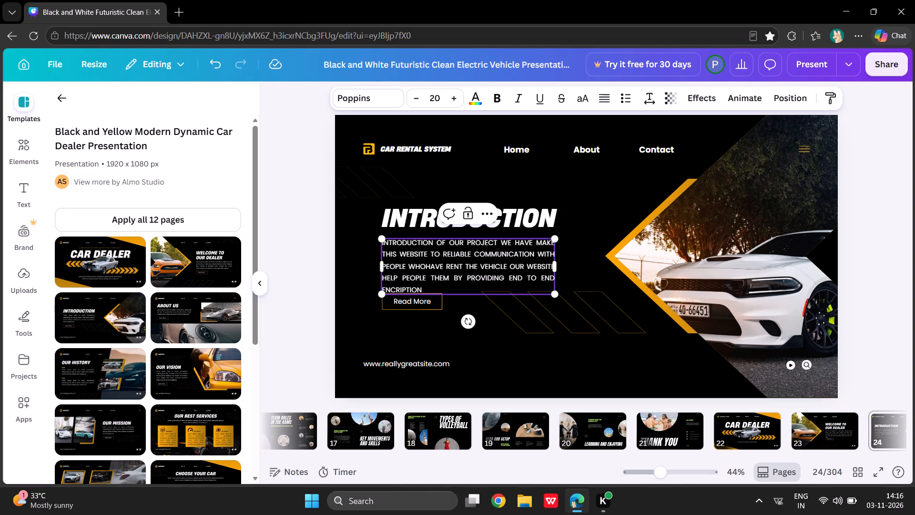
click(380, 263)
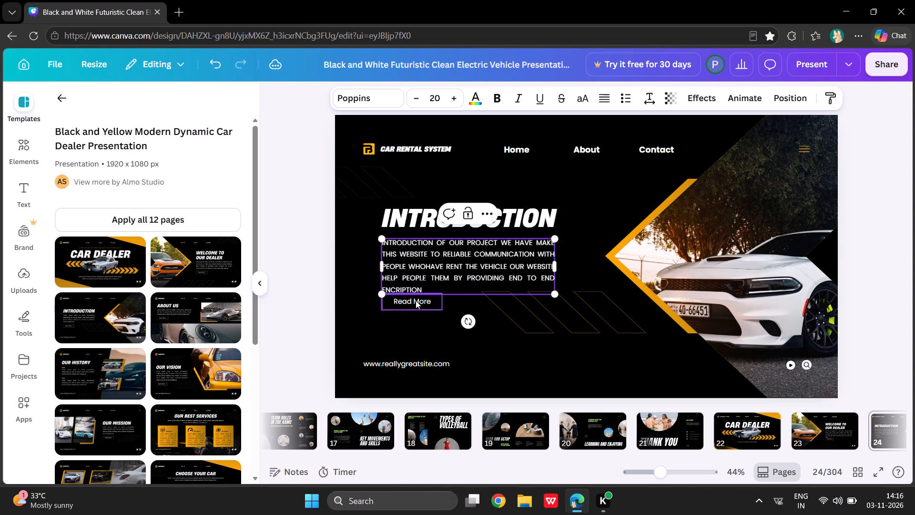
Move the "Read More" text and its outlined frame slightly down so they sit clear below the Introduction paragraph.
drag(416, 304, 417, 311)
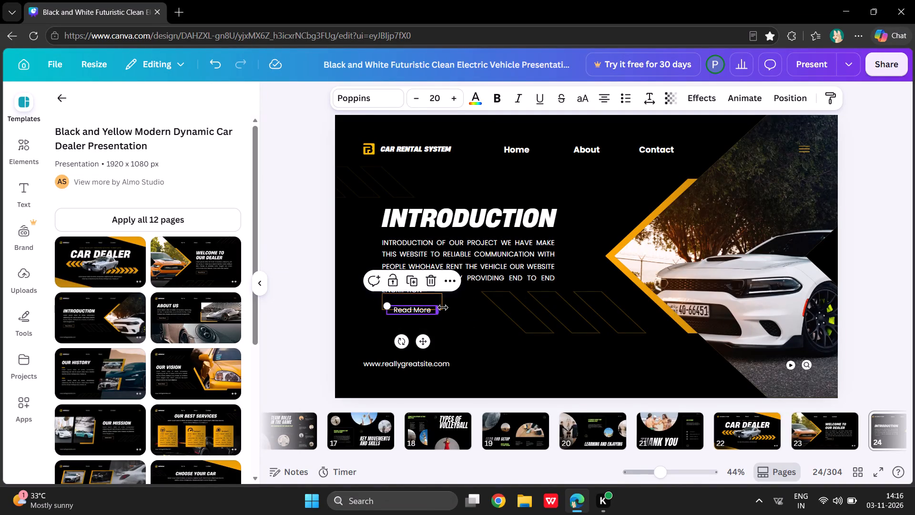
click(458, 311)
click(431, 294)
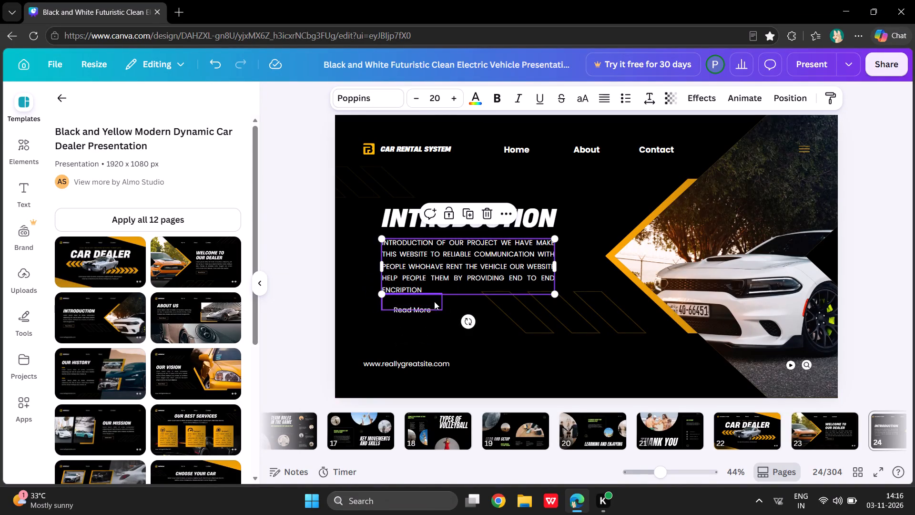
click(434, 301)
drag(426, 337, 426, 345)
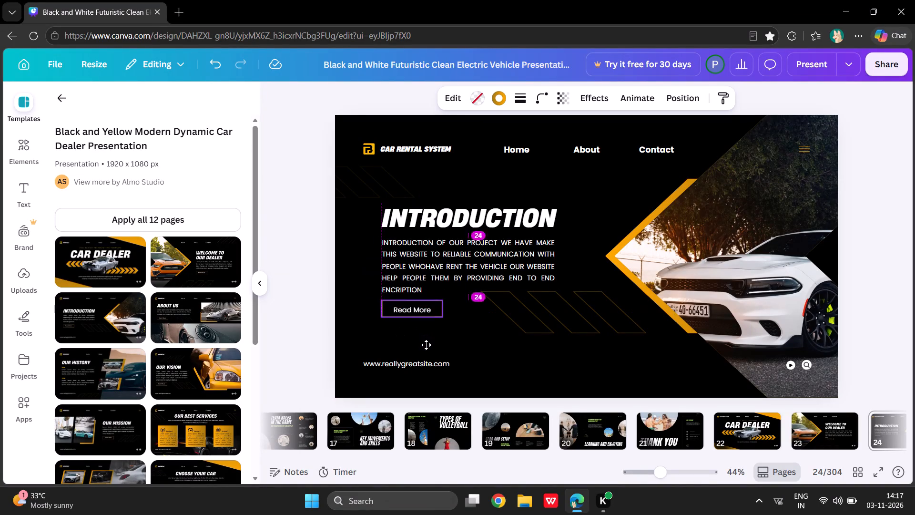
drag(426, 345, 426, 345)
click(500, 344)
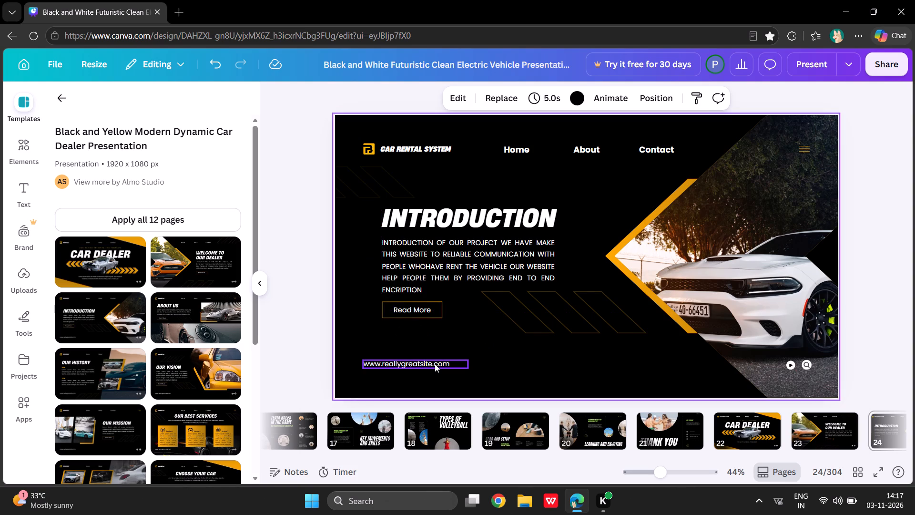
Replace the Introduction slide's placeholder website address with "WW.CARRENTALSYSTEM.COM".
click(434, 364)
triple_click(434, 364)
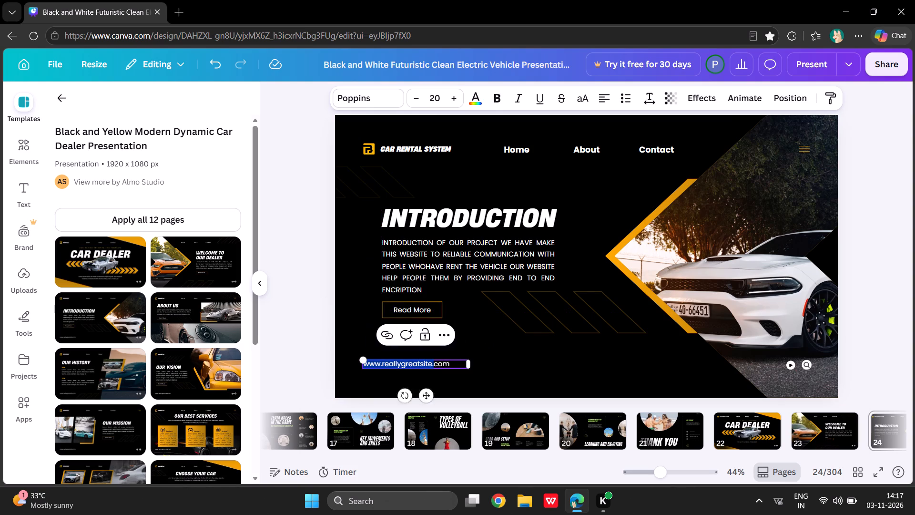
key(BackSpace)
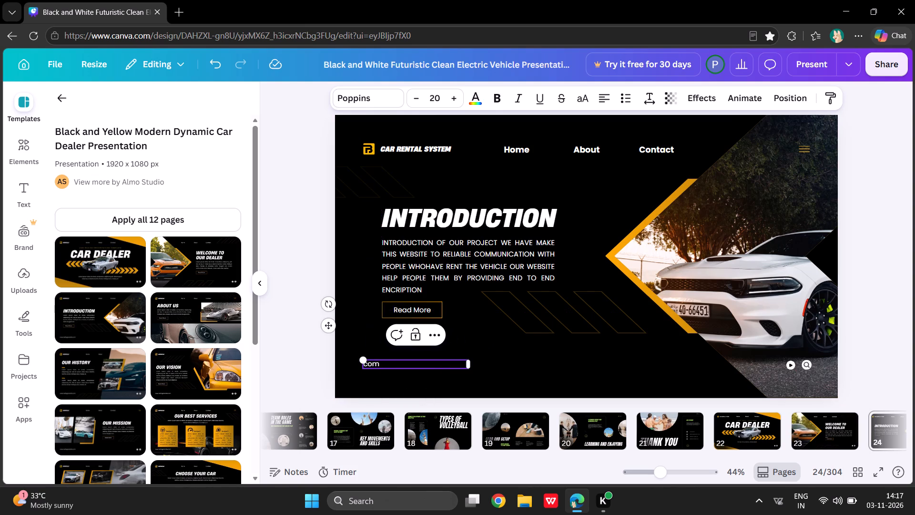
text(WW.CARRENTALSYSTEM)
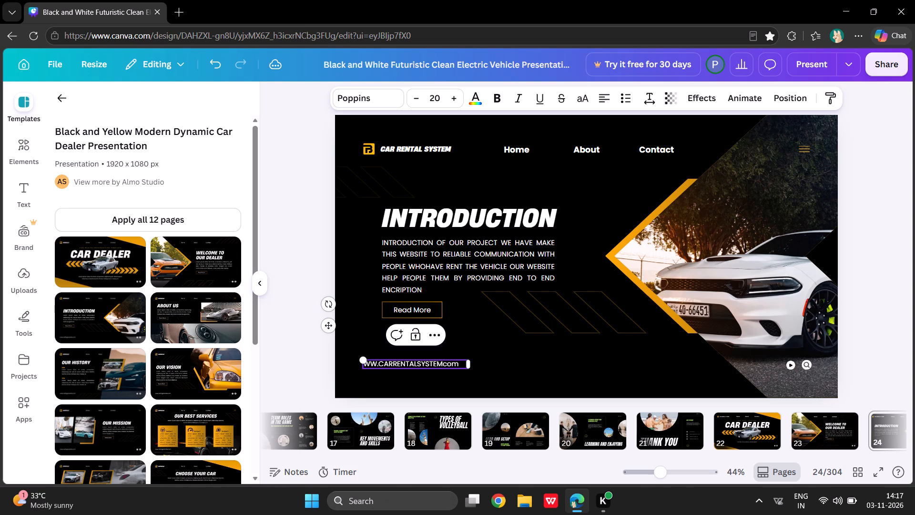
key(Right)
key(Right)
key(Right)
key(BackSpace)
key(BackSpace)
key(BackSpace)
text(.OM)
key(BackSpace)
key(BackSpace)
text(COM)
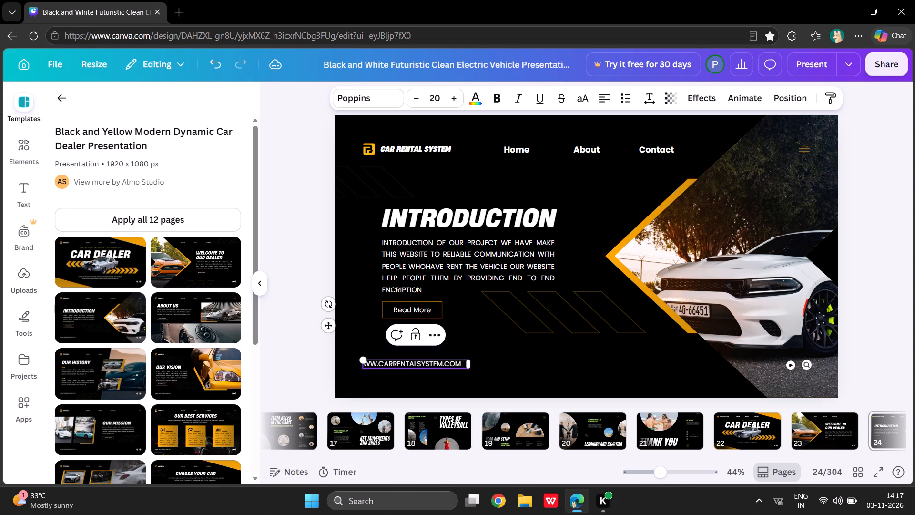
Add the template's "About Us" slide as a new page after the Introduction slide.
click(169, 309)
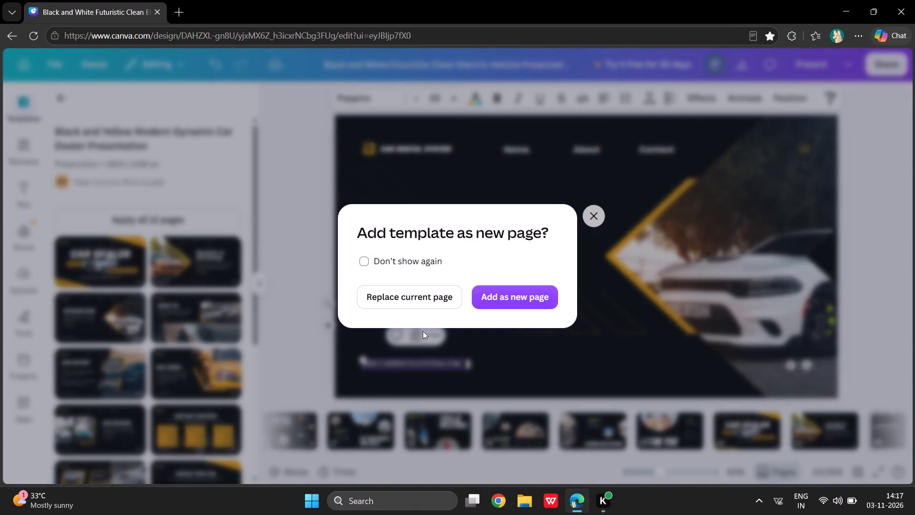
click(498, 293)
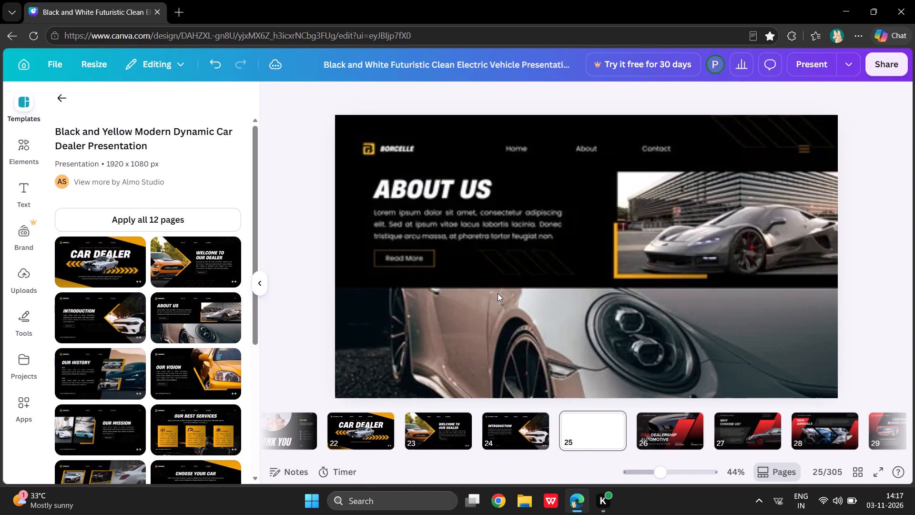
Replace the BORCELLE brand name on the About Us slide with "CAR RENTAL SYSTEM" and widen its text box to fit one line.
double_click(394, 151)
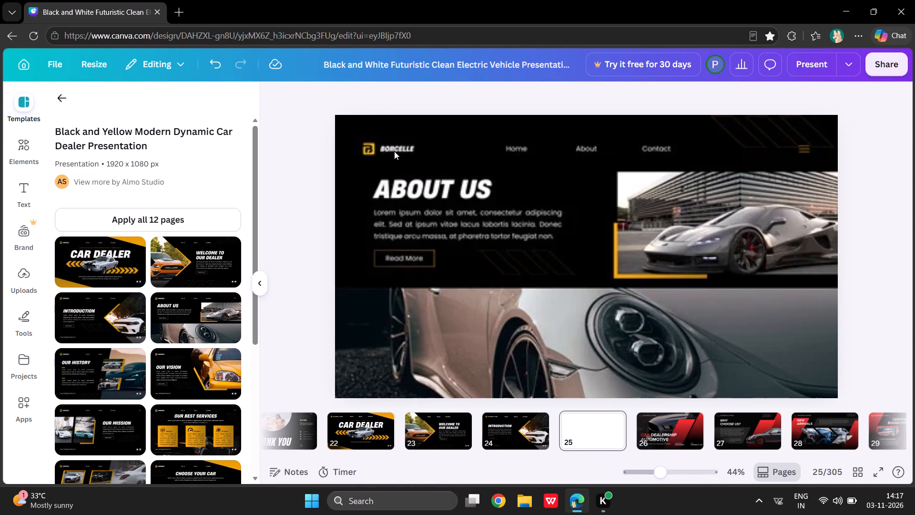
double_click(394, 151)
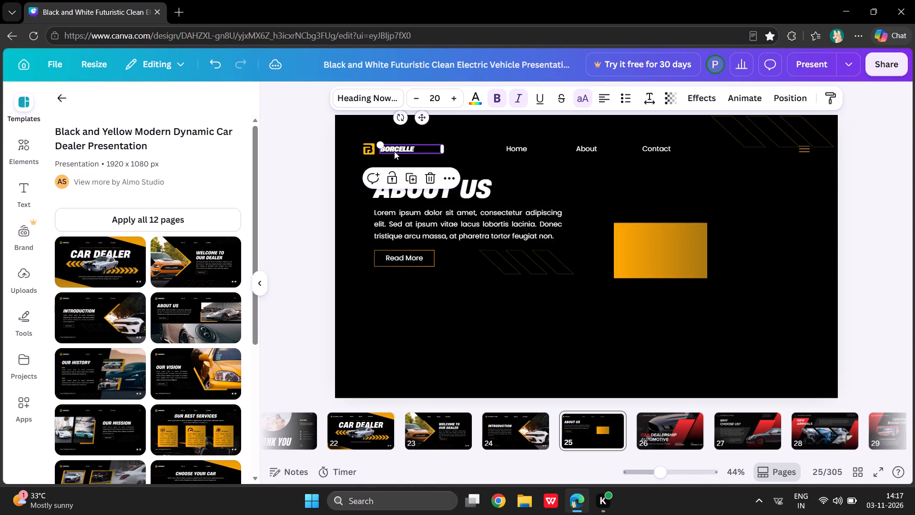
key(BackSpace)
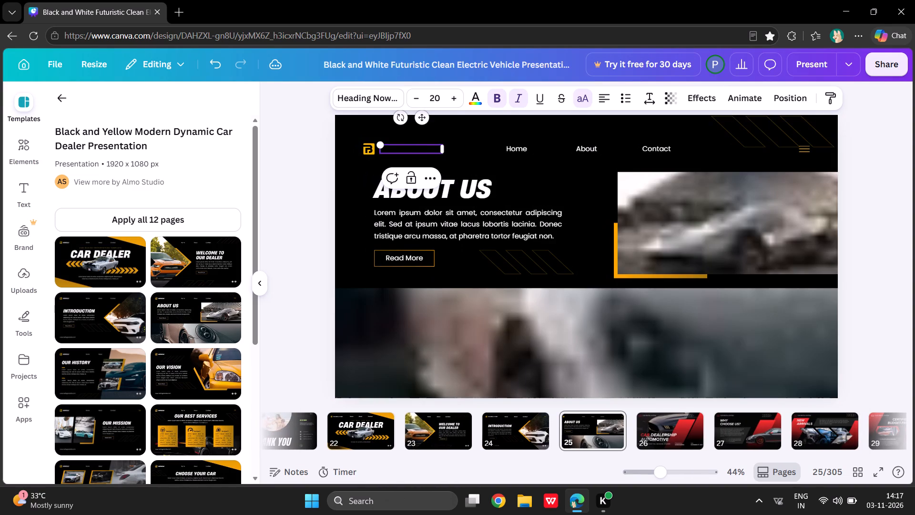
text(AC)
key(BackSpace)
key(BackSpace)
text(CAR RENTAL SYSTEM)
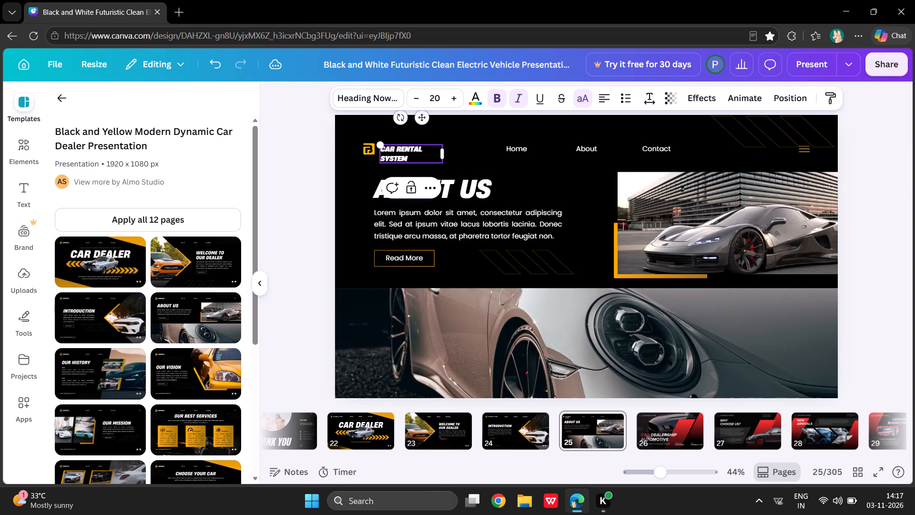
drag(445, 153, 454, 150)
Set the About Us slide's Home, About and Contact navigation labels to font size 24 and bold.
click(518, 145)
triple_click(455, 103)
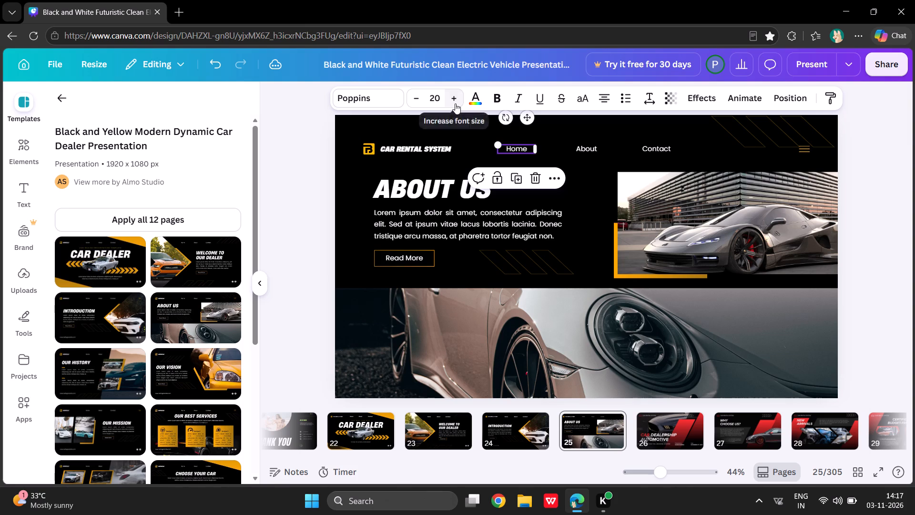
click(455, 103)
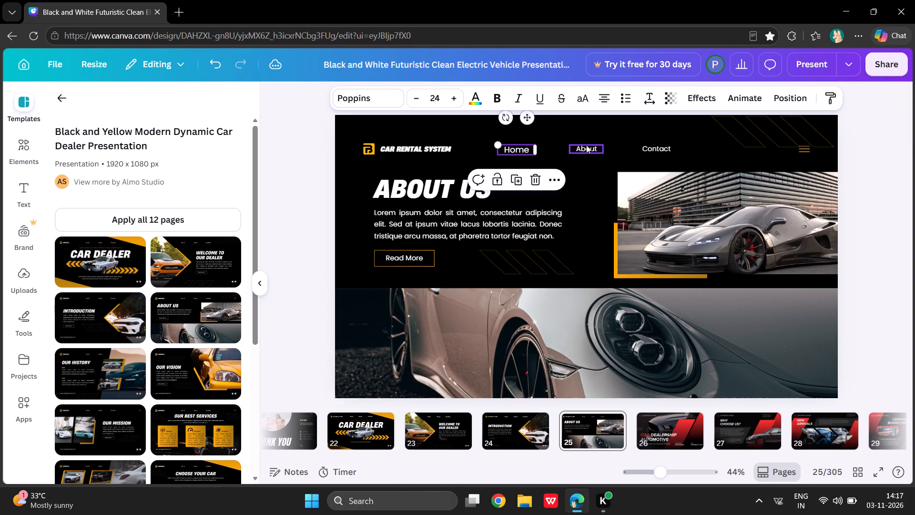
click(500, 100)
click(579, 147)
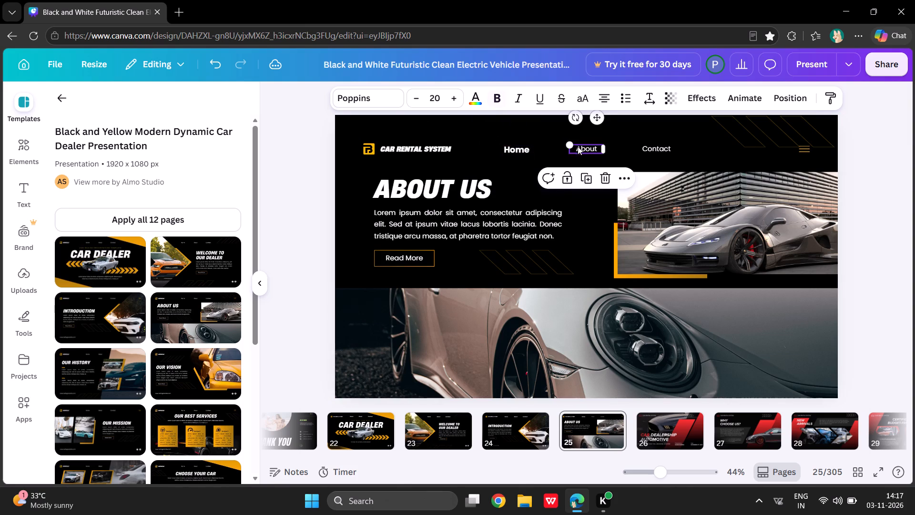
triple_click(449, 100)
click(450, 99)
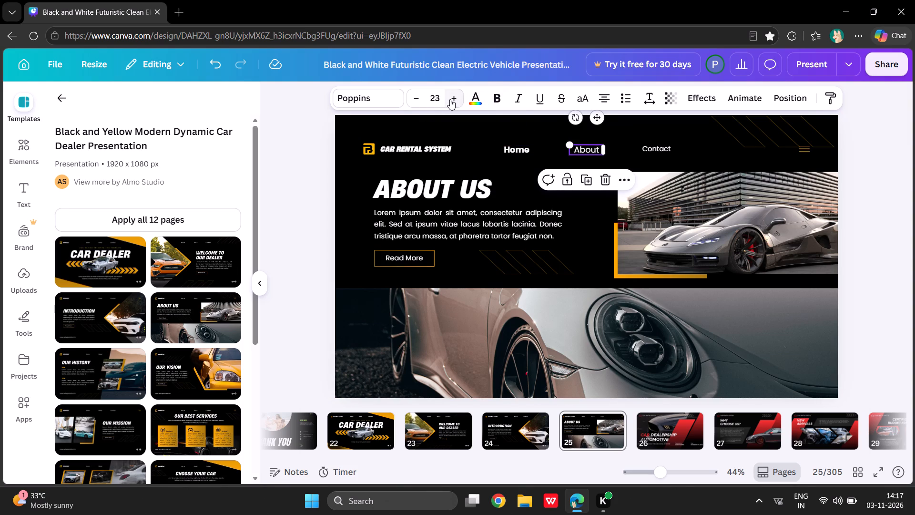
click(503, 97)
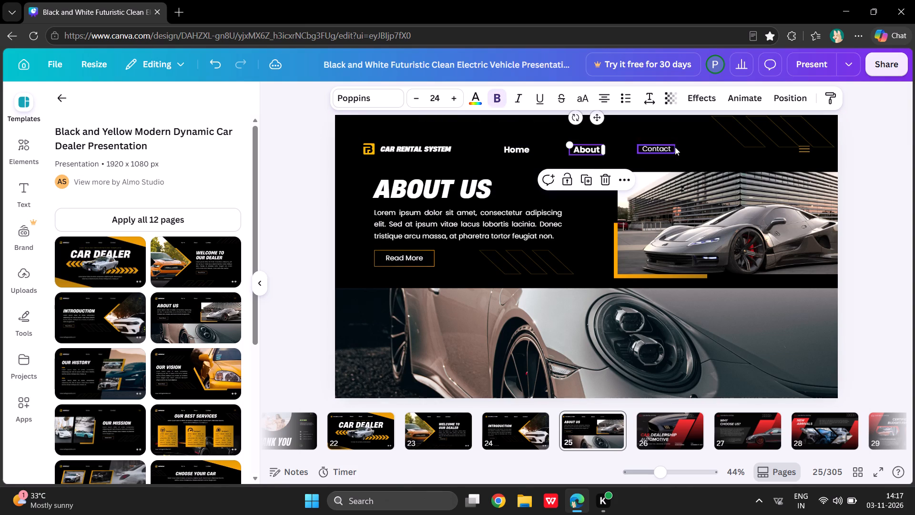
click(675, 147)
triple_click(462, 95)
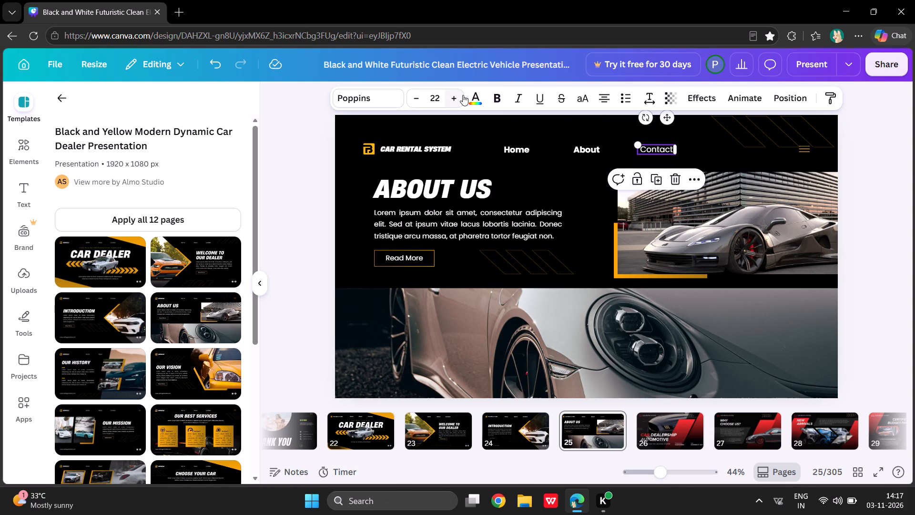
click(463, 95)
click(499, 101)
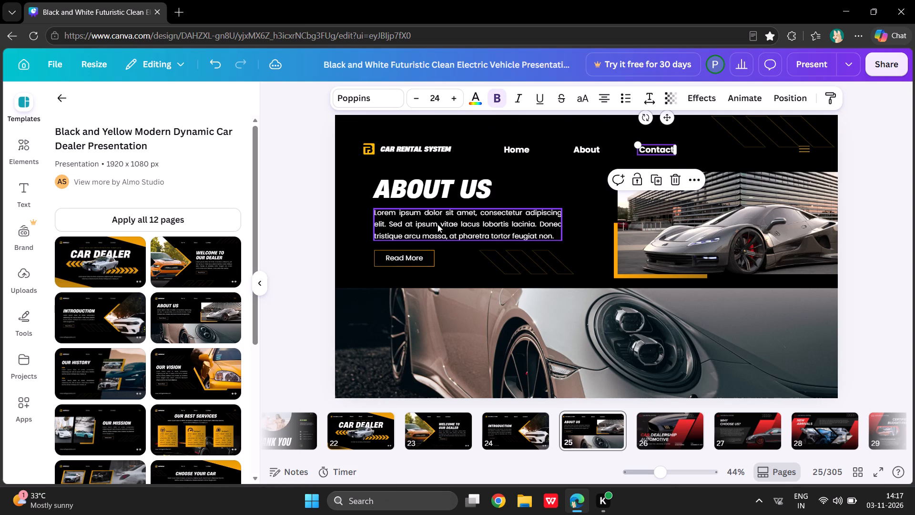
Replace the About Us slide's placeholder paragraph with "WE ARE THE STUDENTS OF IIT SYSTEM WHICH ALL".
double_click(437, 224)
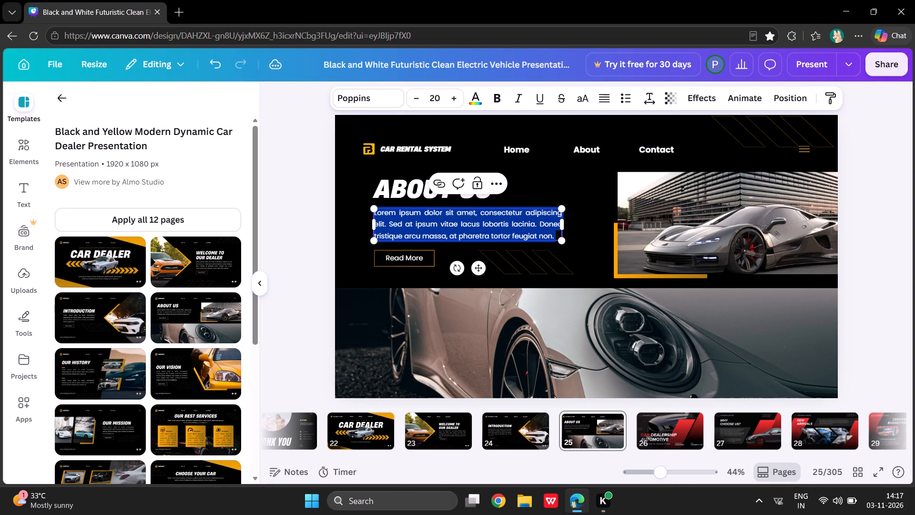
text(WE ARE THE STUDENTS OF IIT MADA)
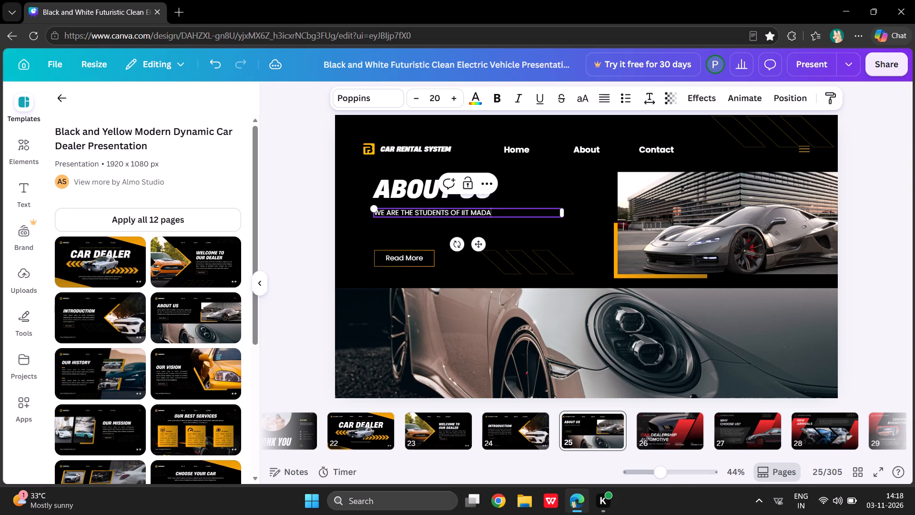
key(BackSpace)
key(BackSpace)
key(BackSpace)
key(BackSpace)
text(JA)
text(MAN)
key(BackSpace)
key(BackSpace)
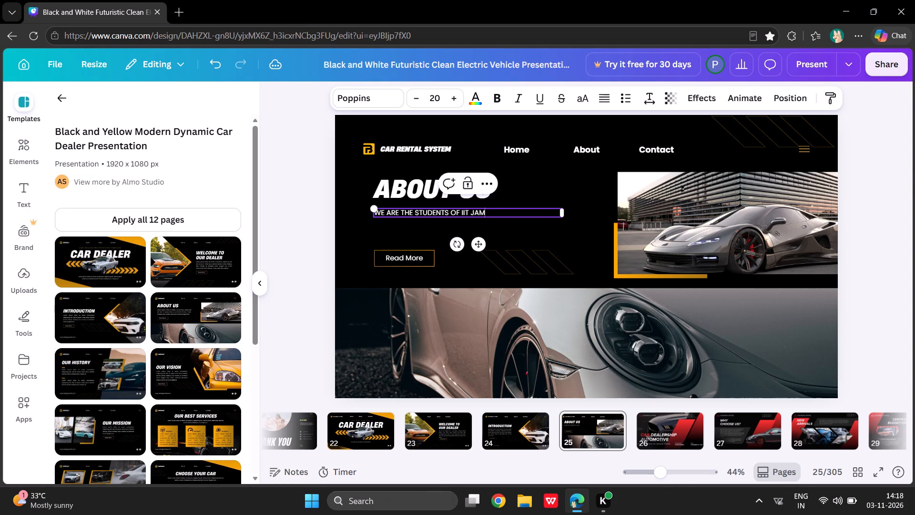
key(BackSpace)
key(BackSpace)
key(BackSpace)
text(SYSTEM)
key(space)
text(WHICH ALL)
key(space)
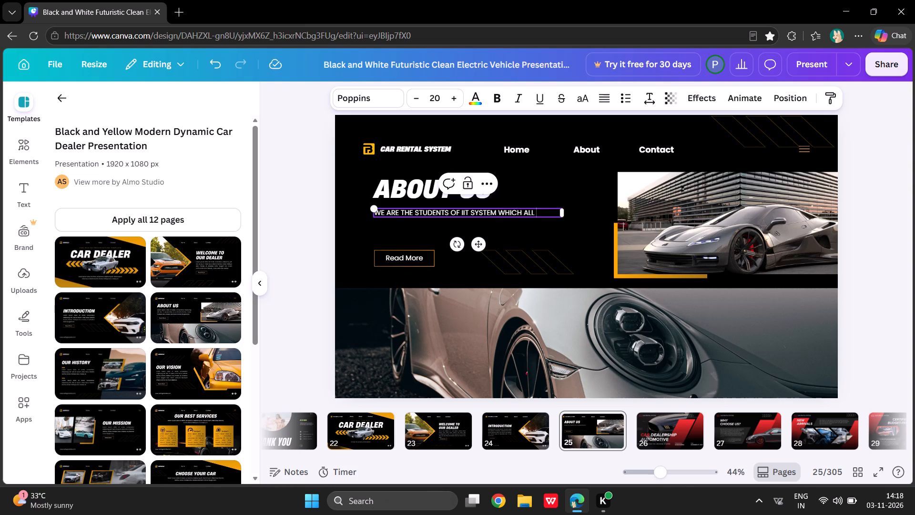
Continue the About Us paragraph with "WHO WORK IN OUR COMPNANY EITHER THEY ARE IITNS OR THE NIT".
key(w)
text(HO WORK IN OUR COMPNY)
key(space)
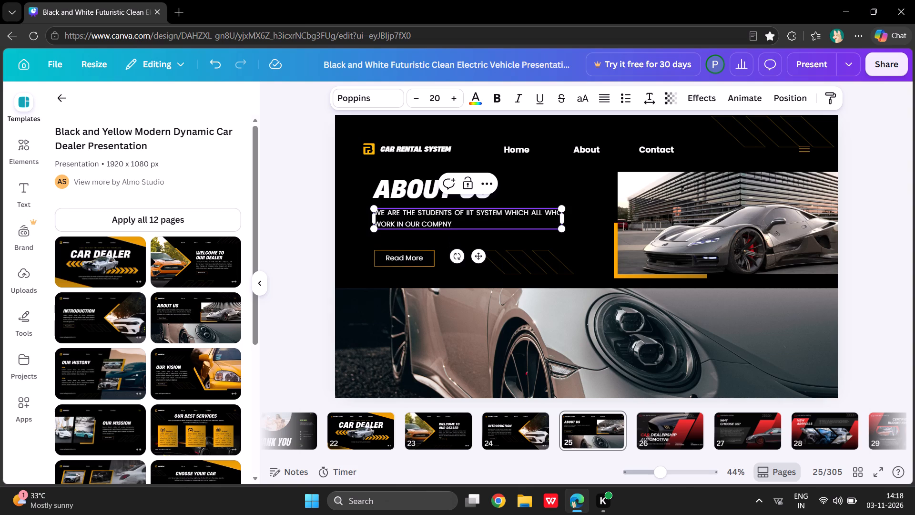
key(BackSpace)
key(BackSpace)
text(ANY EITHER THEY ARE IIT)
key(space)
key(BackSpace)
key(space)
key(BackSpace)
text(NS)
key(space)
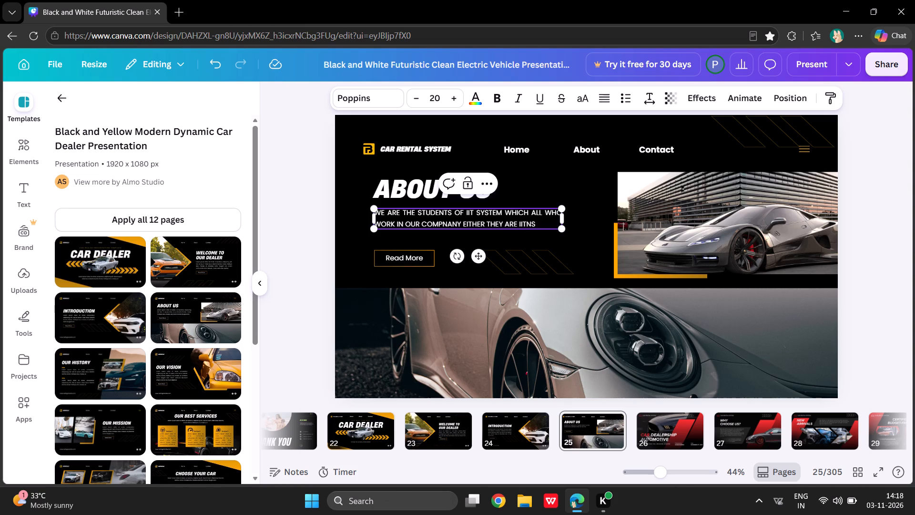
key(o)
text(R THE NIT)
key(space)
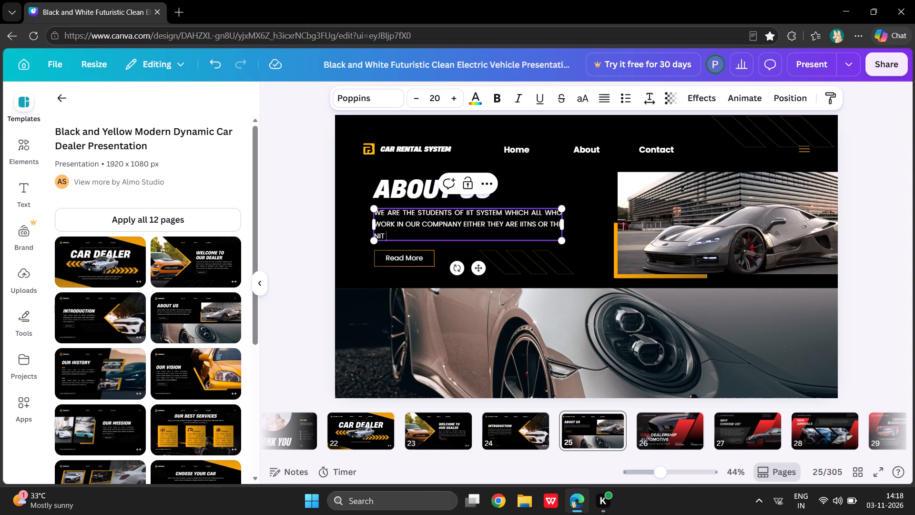
Finish the About Us paragraph with "WE ONLY HIRE IIT BEACUSE OF THIER PRACTICAL KNOWED HELPS US".
text(WE ONLY)
key(space)
text(HIRE)
key(space)
text(IIT)
key(space)
text(BEACUSE OF THIER)
key(space)
text(PRACTICAL KNOW)
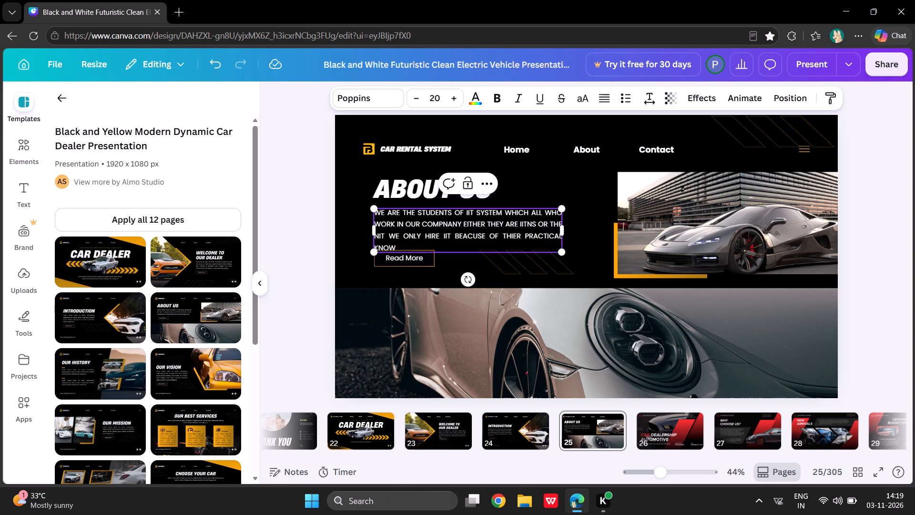
text(ED HELPS US)
key(space)
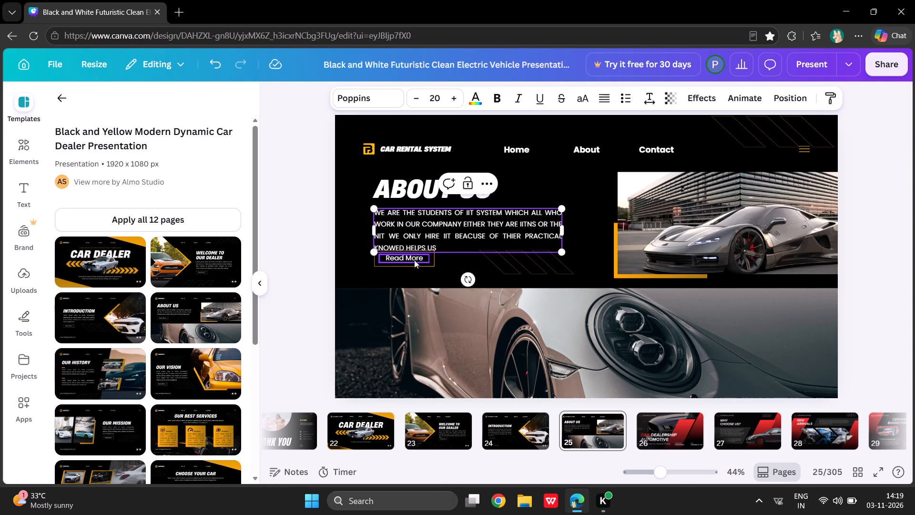
Move the "Read More" text and its outlined frame slightly down so they sit clear below the About Us paragraph.
drag(412, 258, 412, 265)
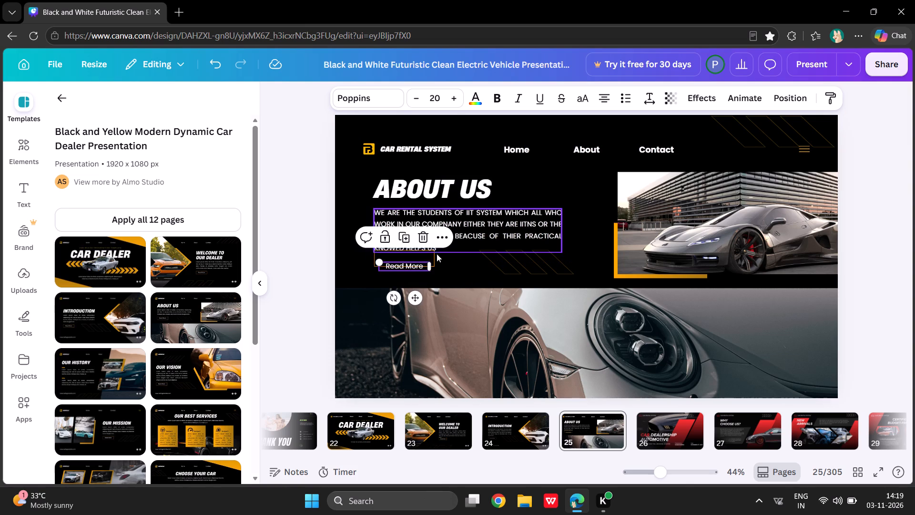
click(436, 255)
click(435, 255)
click(433, 258)
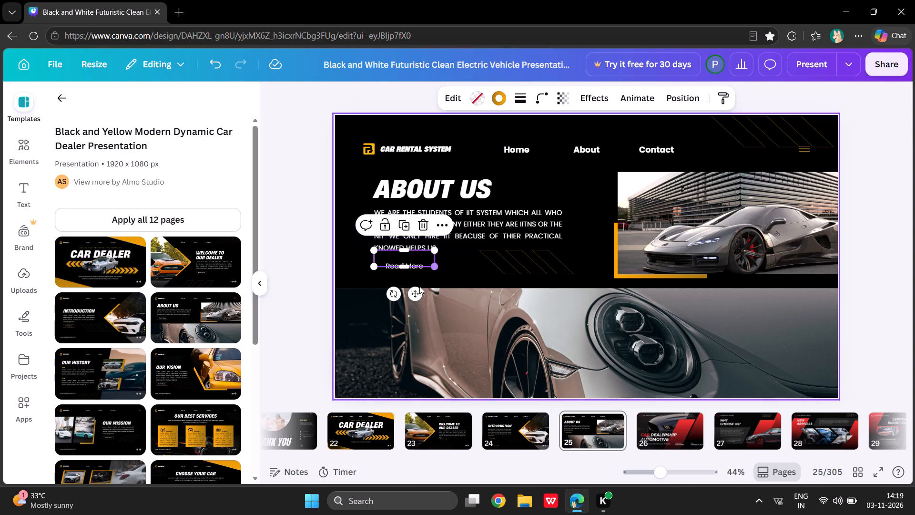
drag(416, 293, 418, 299)
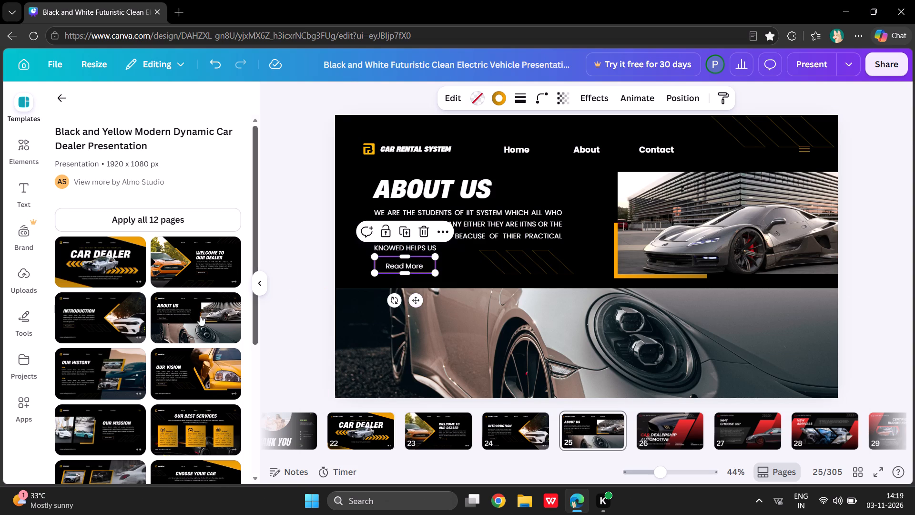
Add the template's "Our History" slide as a new page after the About Us slide.
click(124, 360)
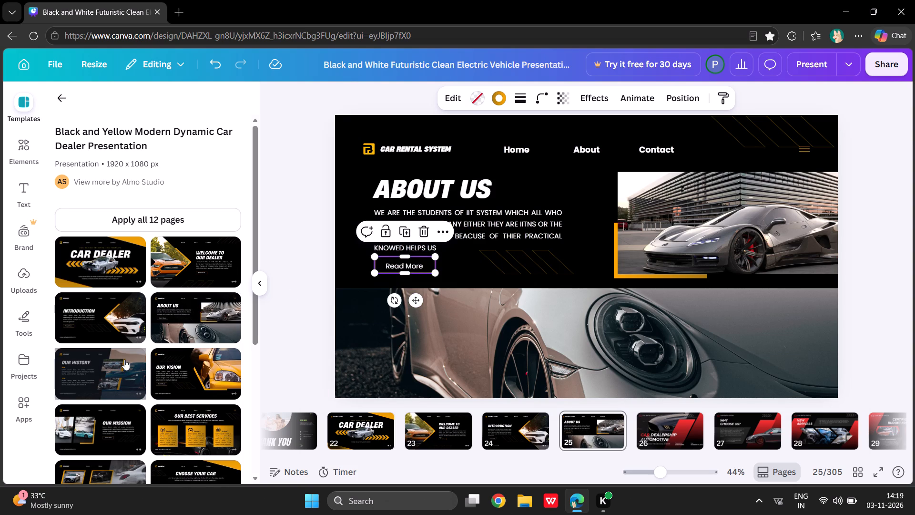
click(508, 293)
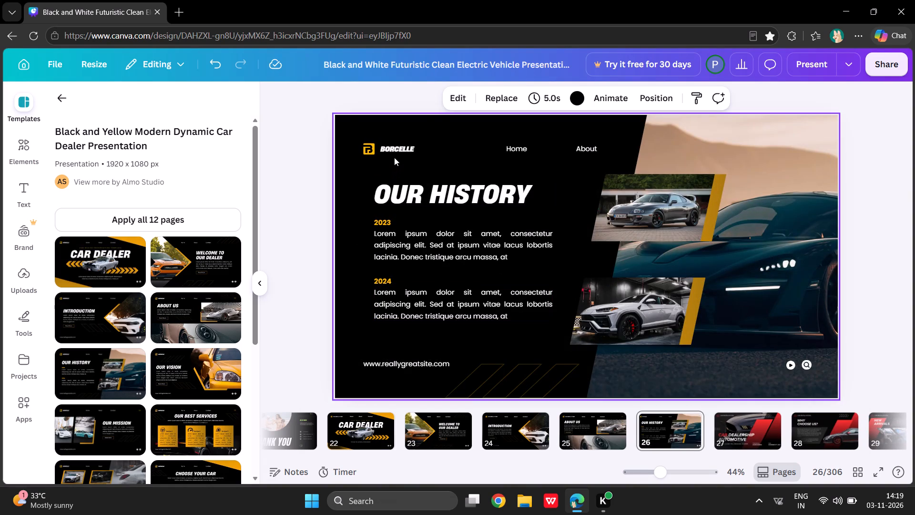
Replace the BORCELLE brand name on the Our History slide with "CAR RENTAL SYSTEM" and widen its text box to fit one line.
double_click(394, 150)
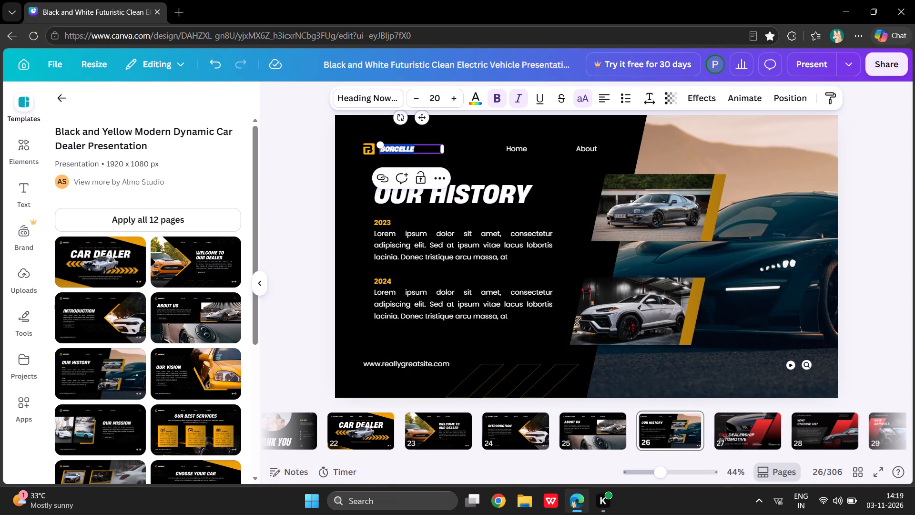
key(BackSpace)
text(CAR RENTAL SYSTEM)
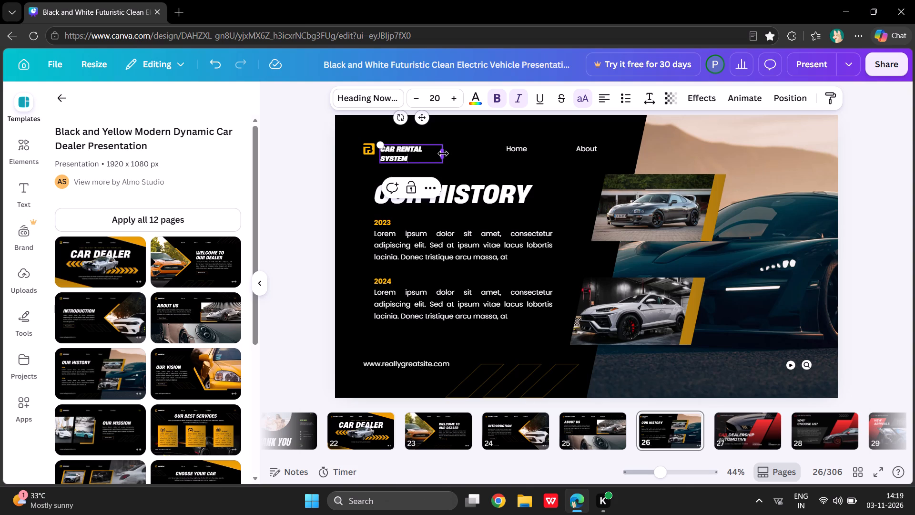
drag(443, 154, 457, 152)
Set the Home and About navigation labels on the Our History slide to font size 24 and bold.
click(515, 144)
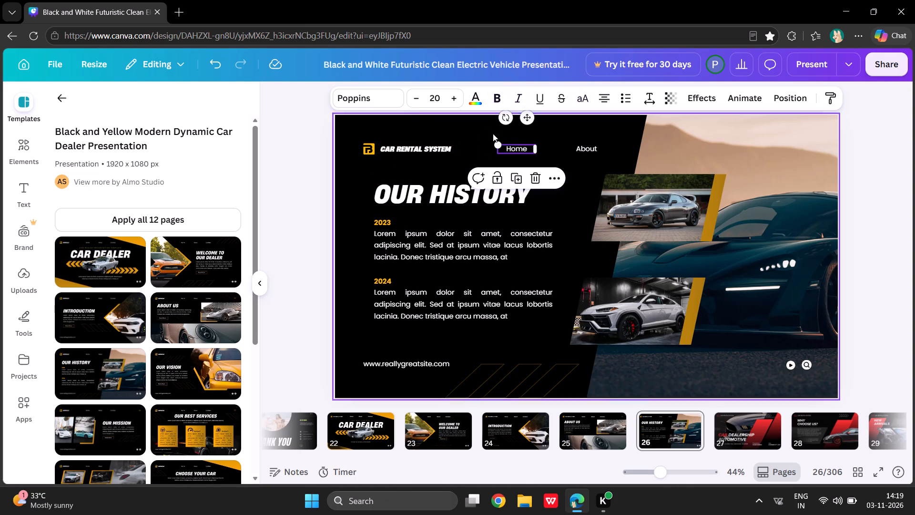
triple_click(456, 98)
click(455, 98)
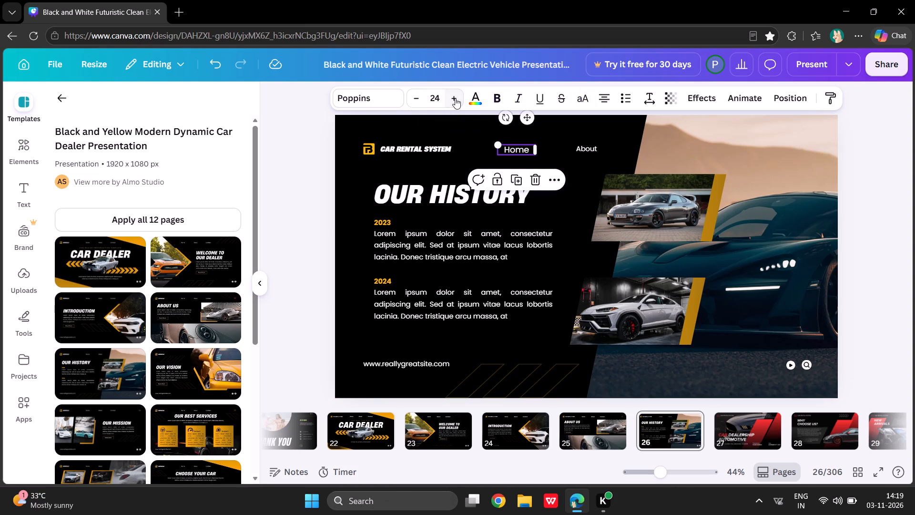
click(493, 95)
click(578, 149)
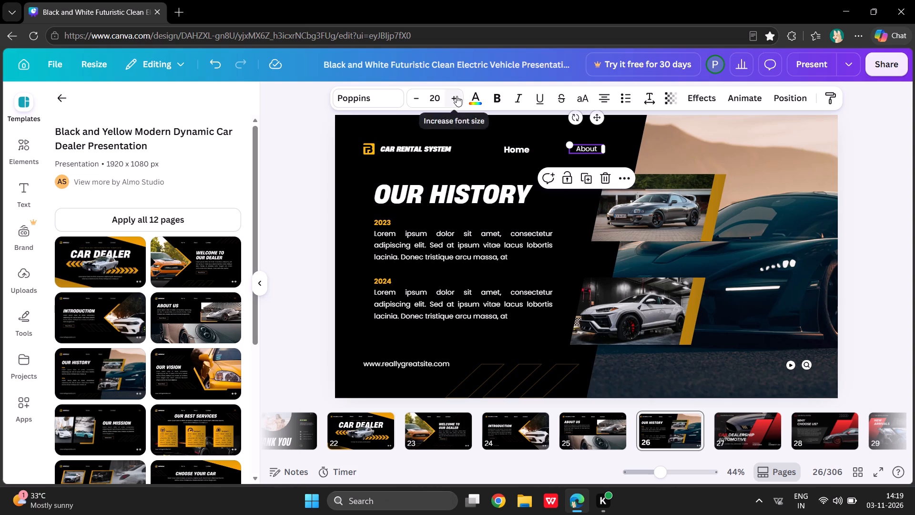
triple_click(456, 96)
click(456, 96)
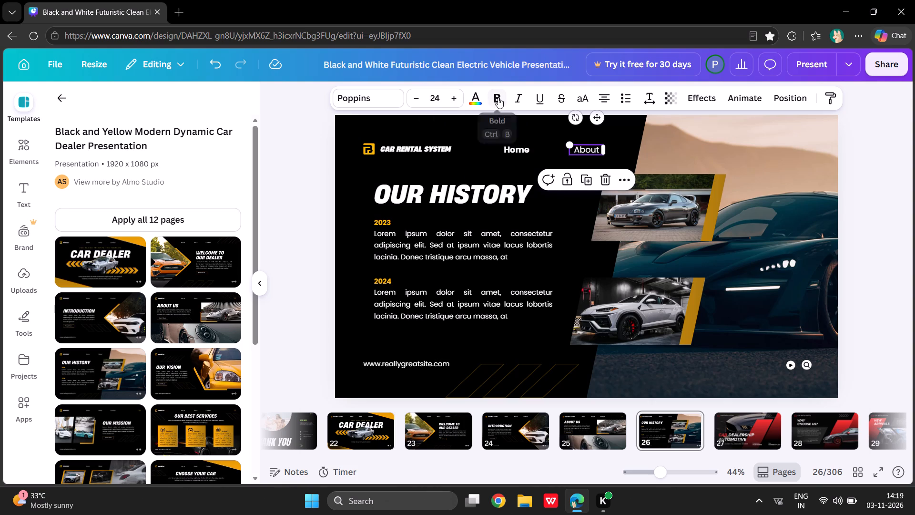
click(498, 98)
Replace the 2023 placeholder paragraph with "IN TE 2023 WE HAVE SUSCCESSFULLY CREATED THE PROTOTYPE OF THE OUR PRODUCT WHICH WAS VERY PREFECTLY DONE".
click(469, 234)
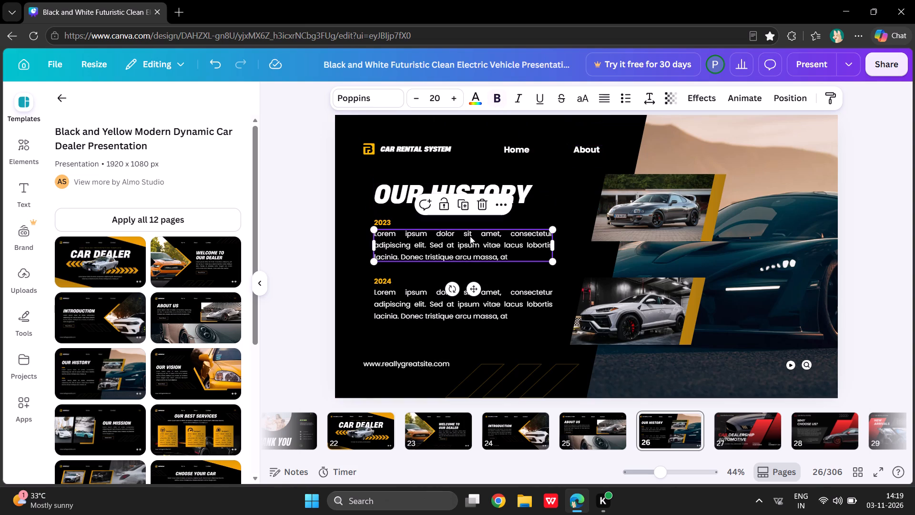
double_click(478, 235)
triple_click(478, 235)
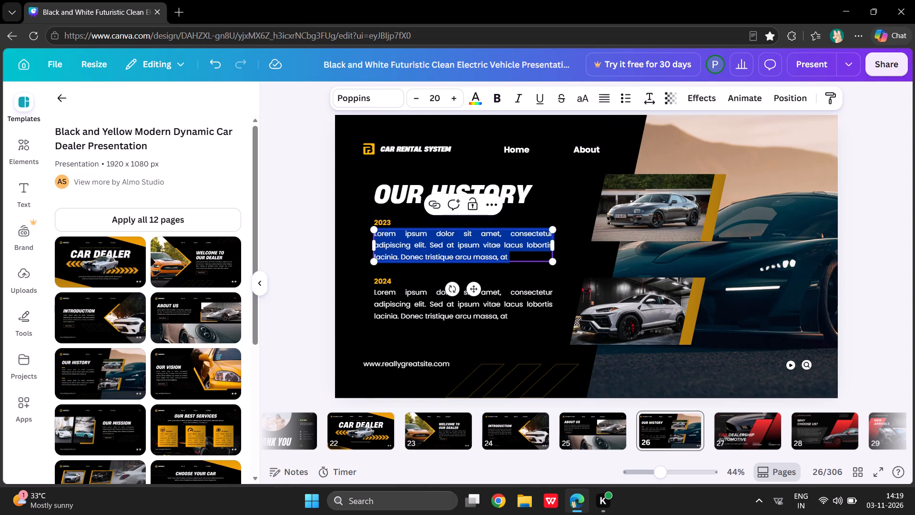
double_click(478, 235)
key(BackSpace)
text(IN TE 2023 WE HAVE SUSCCESS)
text(FULLY CREATED THE PROTOTYPE OF THE)
key(space)
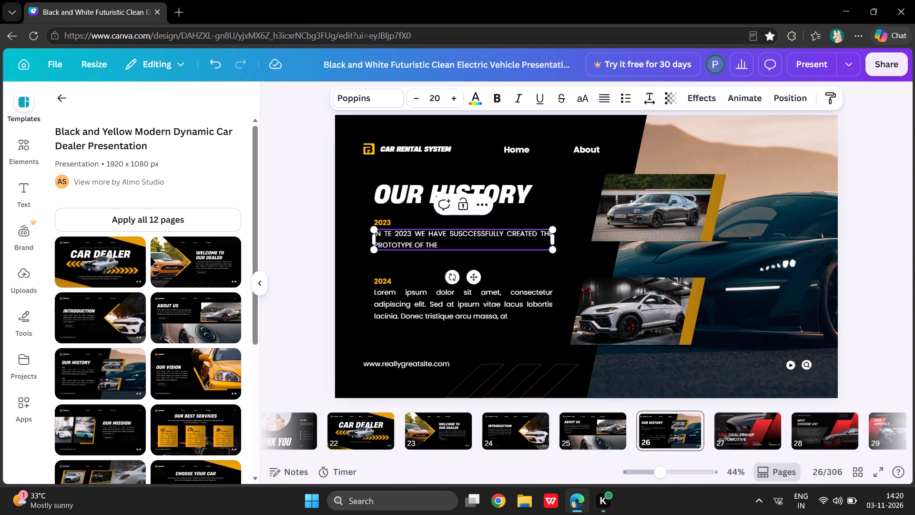
text(OUR PRODUCT WHICH WAS)
key(space)
text(VERY PREFECT)
text(LY DONE)
key(space)
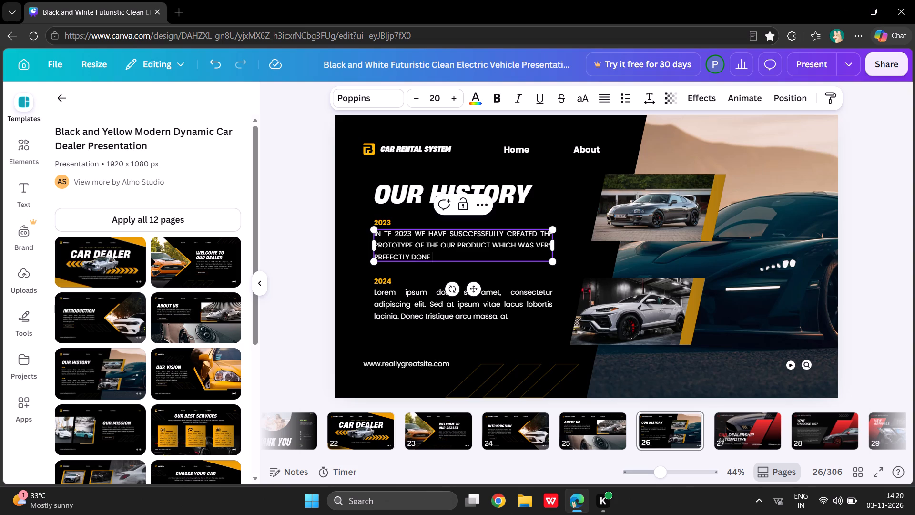
Finish the 2023 paragraph with "THEN ONLY WE HAVE MORE INVLOVED IN THIS IDEA".
text(TH)
text(EN)
key(space)
text(ONLY WE HAVE MORE INVLOVED IN TH)
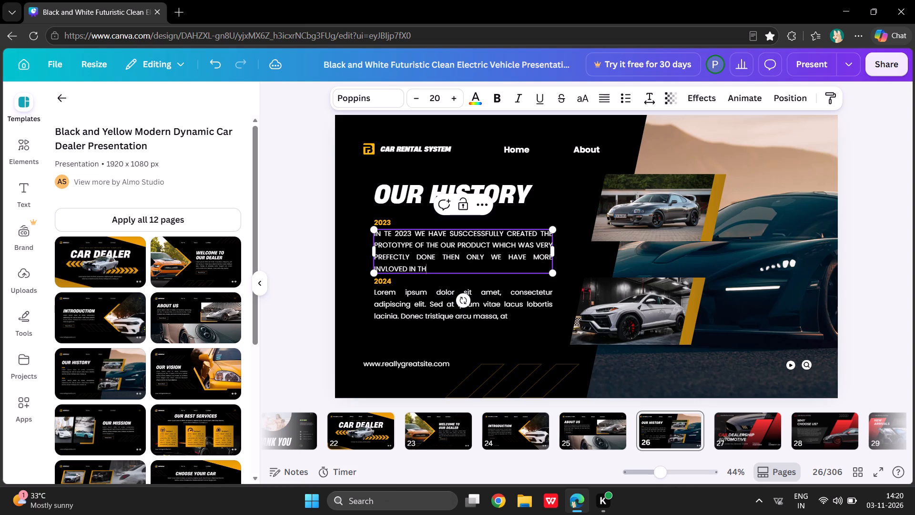
text(IS IDEA)
Replace the 2024 placeholder paragraph on the Our History slide with "IN 2024 WE SUCCESSFULLY LAUCH OUR WEBSITE".
double_click(427, 298)
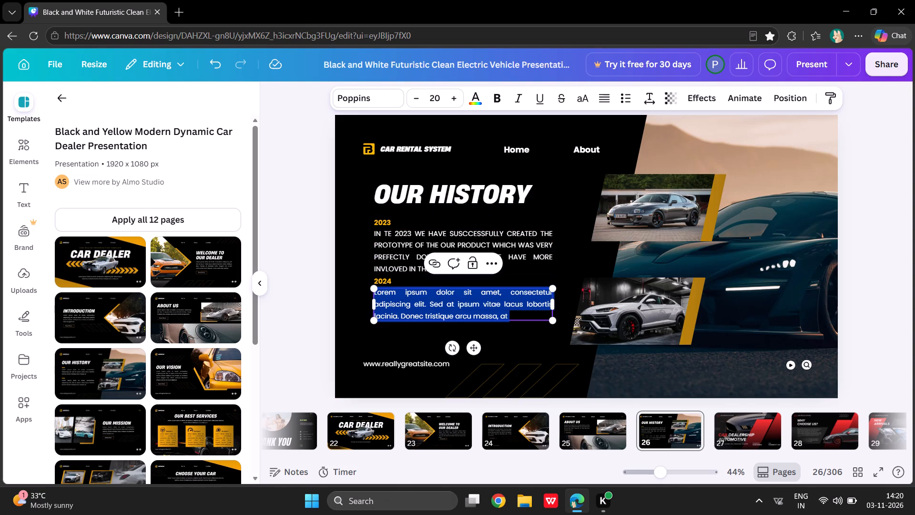
key(BackSpace)
key(i)
key(n)
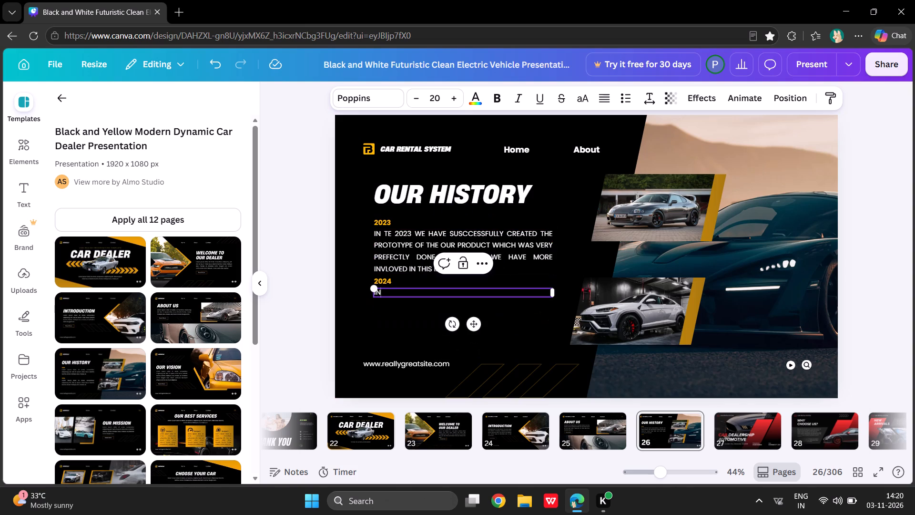
key(BackSpace)
key(BackSpace)
text(IN 29)
key(BackSpace)
text(024)
key(space)
text(WE SUCCESSFULLY LAUCH)
key(space)
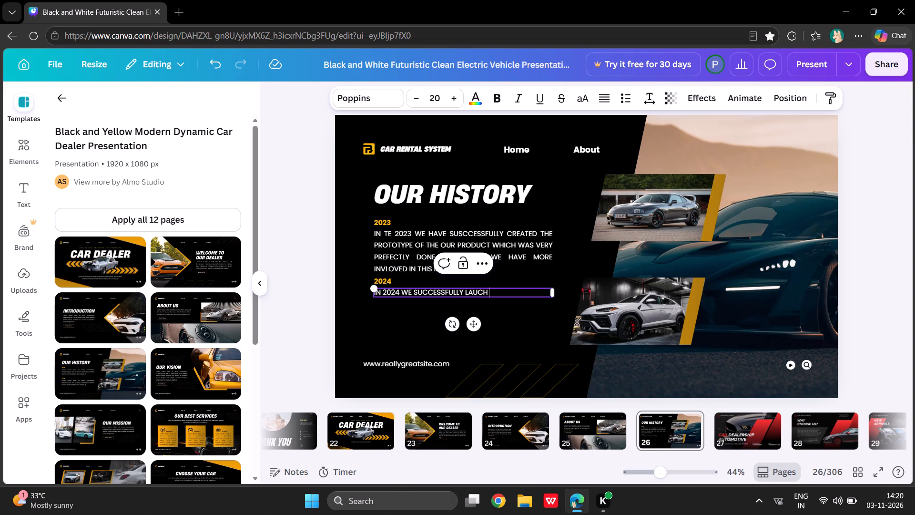
text(OUR WEBSITE)
key(space)
Finish the 2024 paragraph with "FROM DAY ONE ONLY WE GOT VERYS DEELS AND ALSO MANY CUSTOMER REVIEW WAS VERY INSPIRED IN THE LUNCHING DAY".
text(FROM DAY)
key(space)
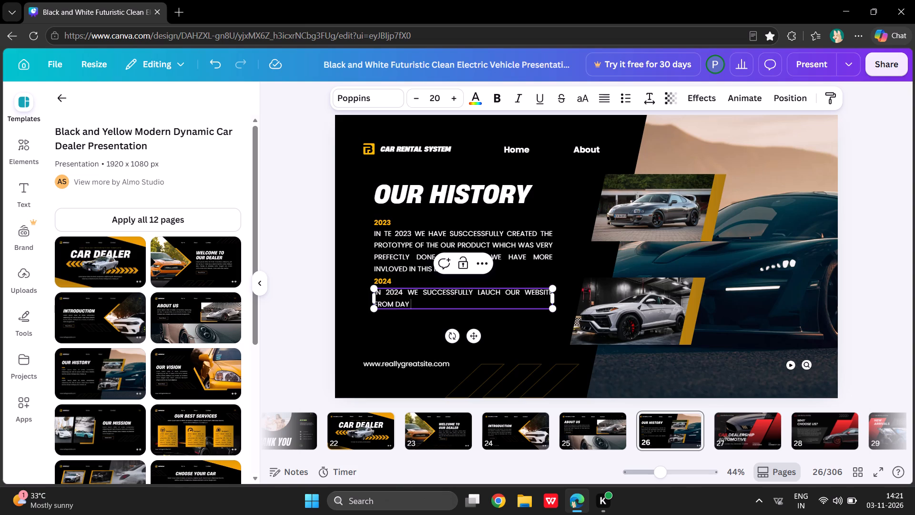
text(ONE ONLY WE GOT VERYS)
key(space)
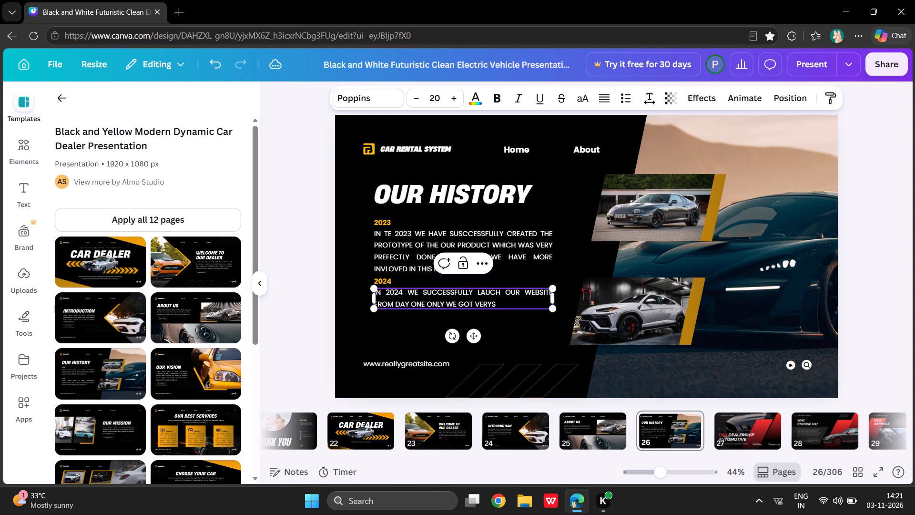
text(DEEL)
key(space)
key(BackSpace)
text(S)
key(space)
text(AND ALSO MANY CUSTOMER)
key(space)
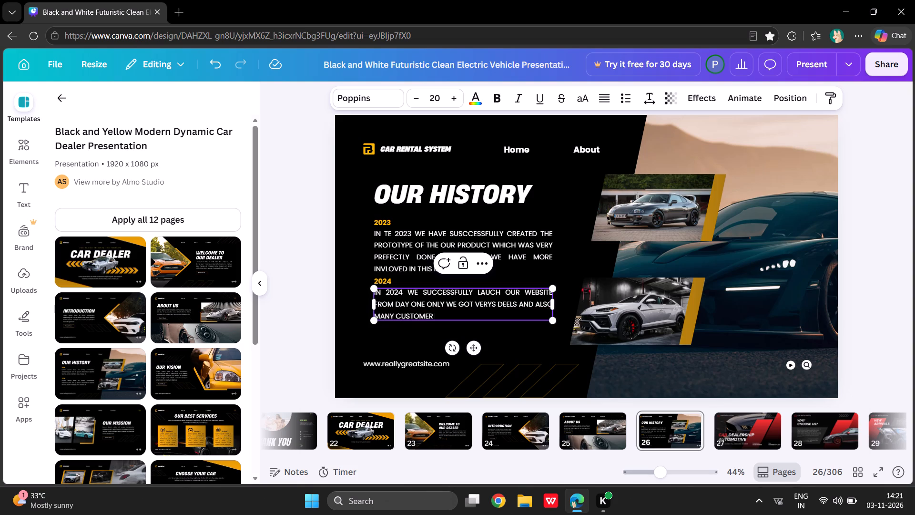
key(r)
text(EVIEW WAS)
key(space)
text(VERY INS)
text(PIRED IN THE LUNCHING DAY)
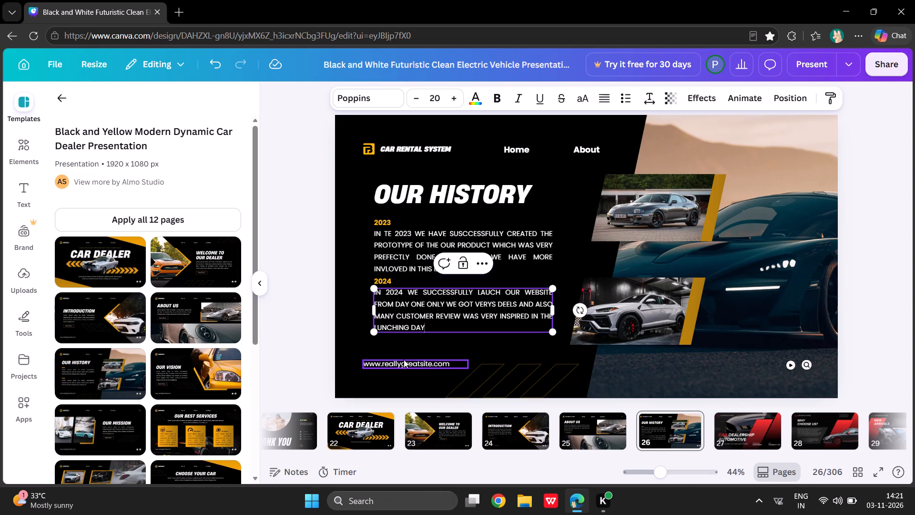
double_click(404, 360)
key(BackSpace)
text(WWW.CARRENTAK)
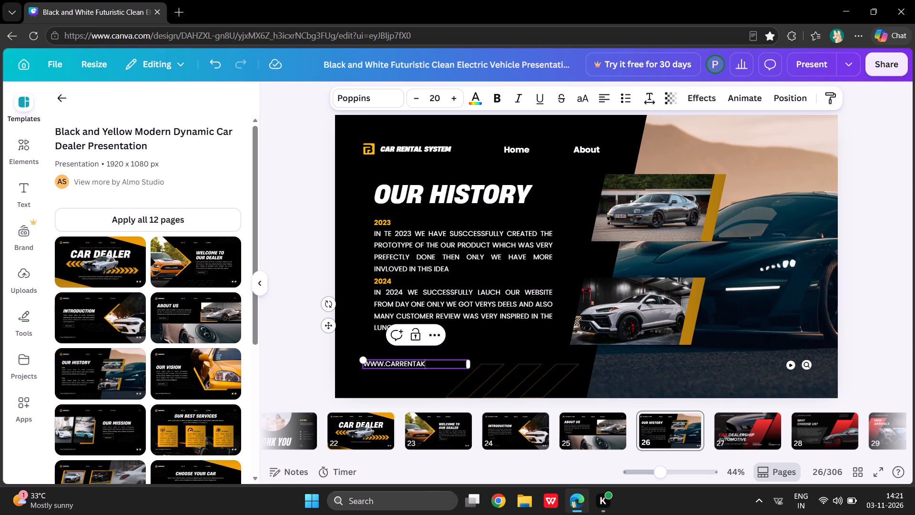
text(LSYSTEEM)
key(BackSpace)
key(BackSpace)
text(M.)
text(COM)
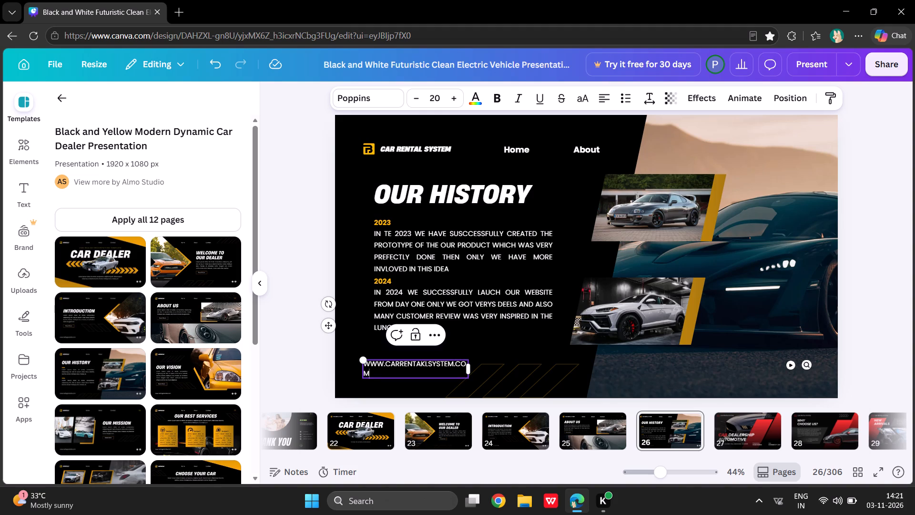
Add the template's "Our Vision" slide as a new page after the Our History slide.
click(181, 365)
click(491, 290)
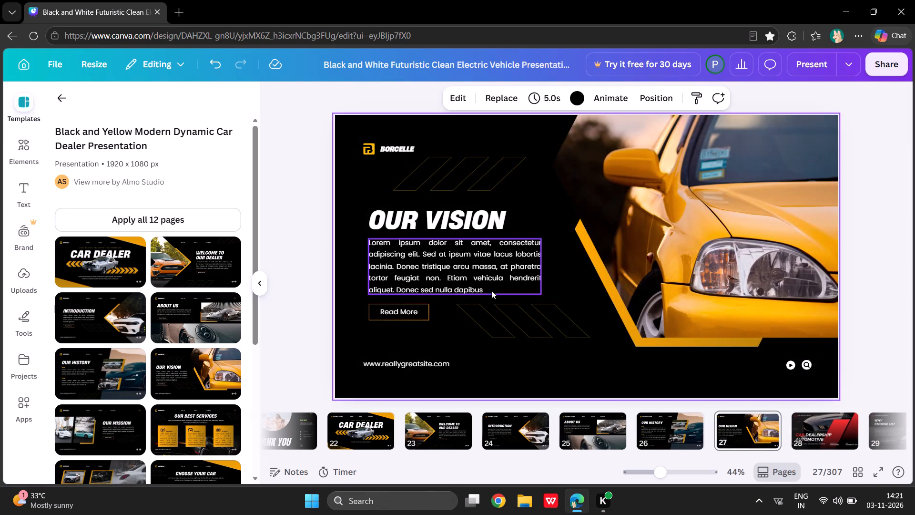
Replace the BORCELLE brand name on the Our Vision slide with "CAR RENTAL SYSTEM" and widen its text box to fit one line.
click(389, 150)
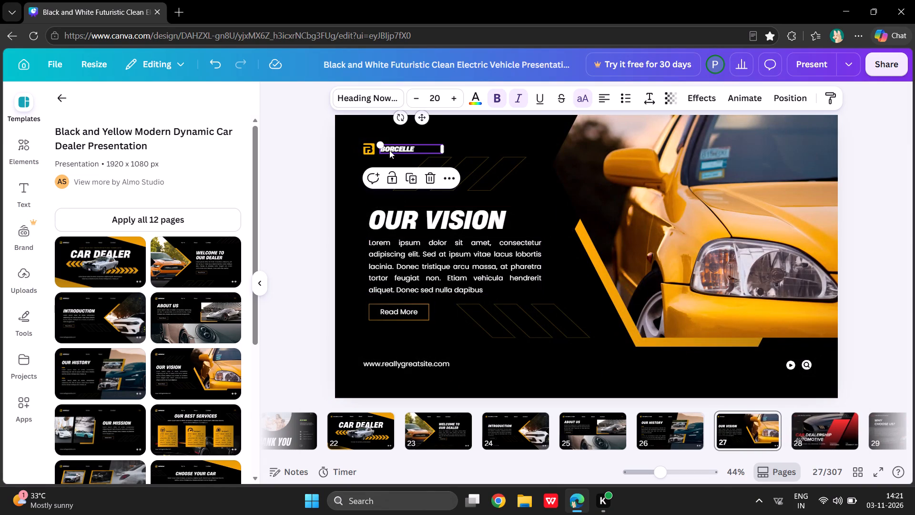
double_click(389, 150)
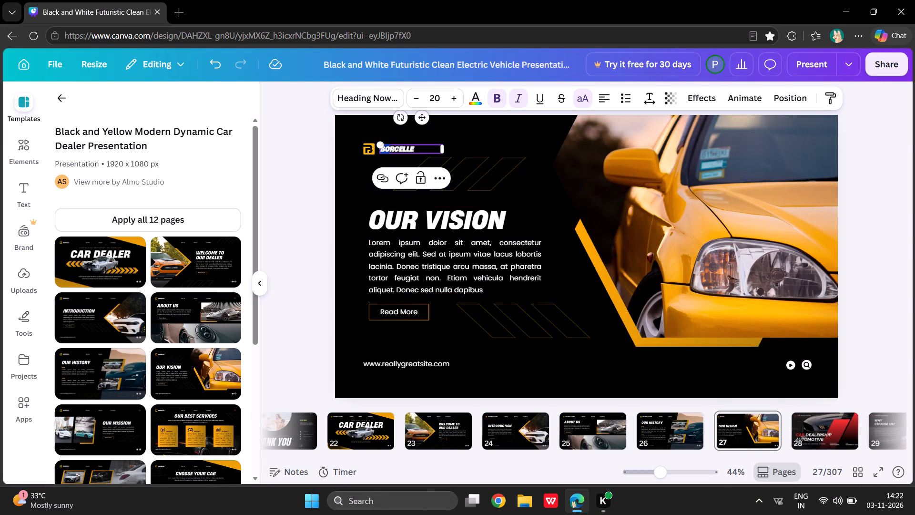
double_click(389, 150)
key(BackSpace)
text(CAR RENTAL SYSTTE)
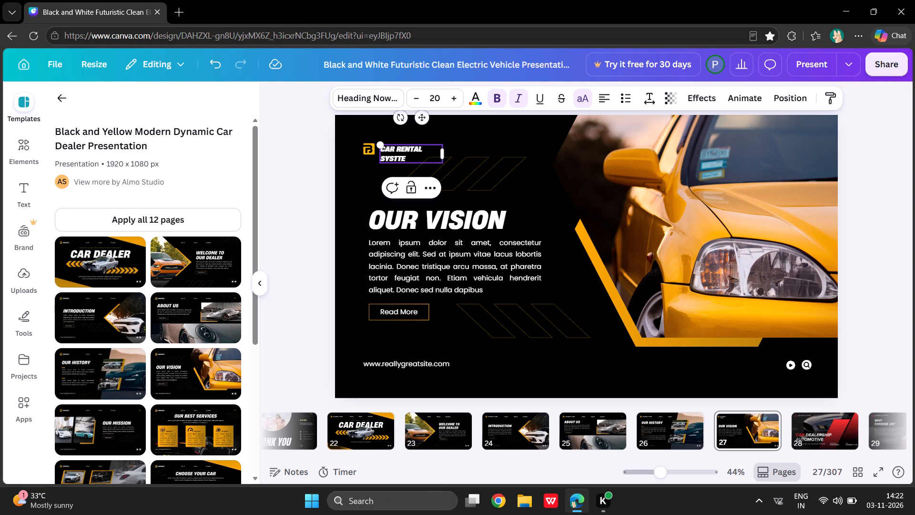
key(m)
key(Left)
key(Left)
key(Left)
key(BackSpace)
drag(446, 151, 465, 147)
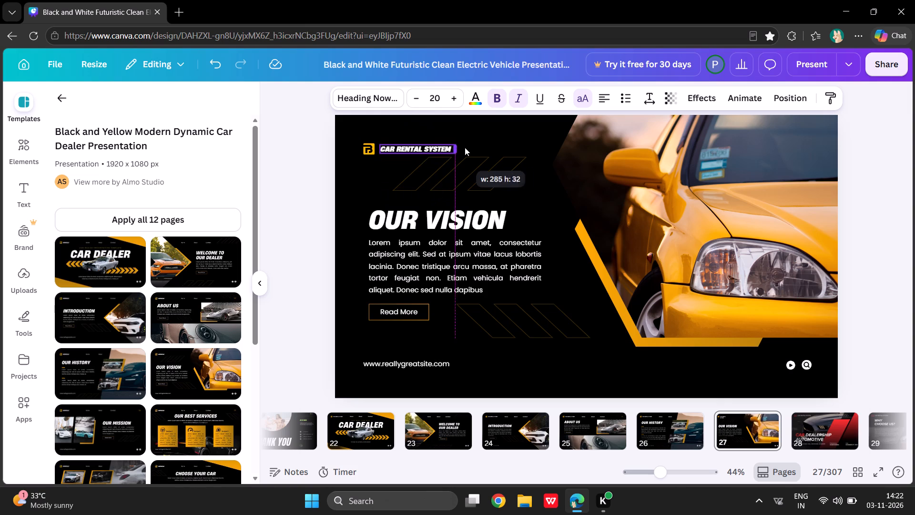
drag(465, 147, 465, 148)
Replace the Our Vision placeholder paragraph with "OUR VISION WAS VERY SIMPLE THAT EVERY PEOPLE MUST BE USED OUR WEBSITE TO KNOW THAT WHAT IS OUR".
triple_click(453, 275)
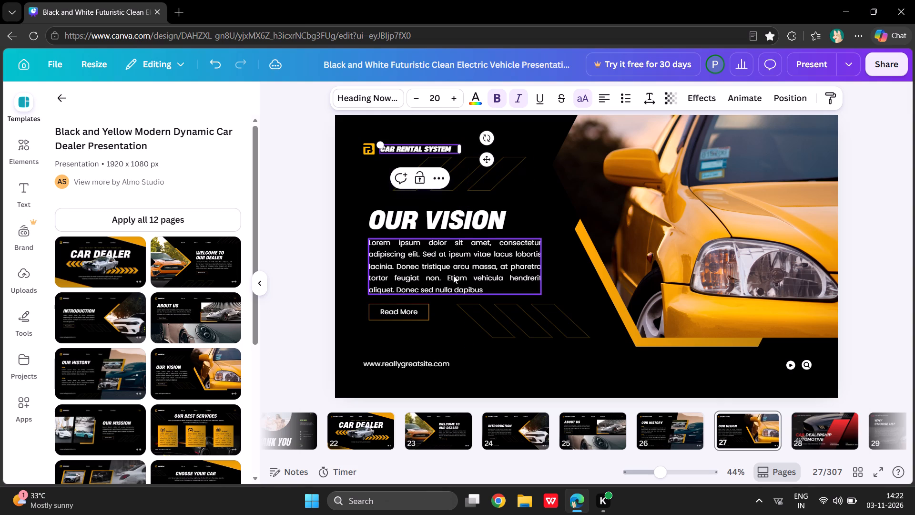
key(BackSpace)
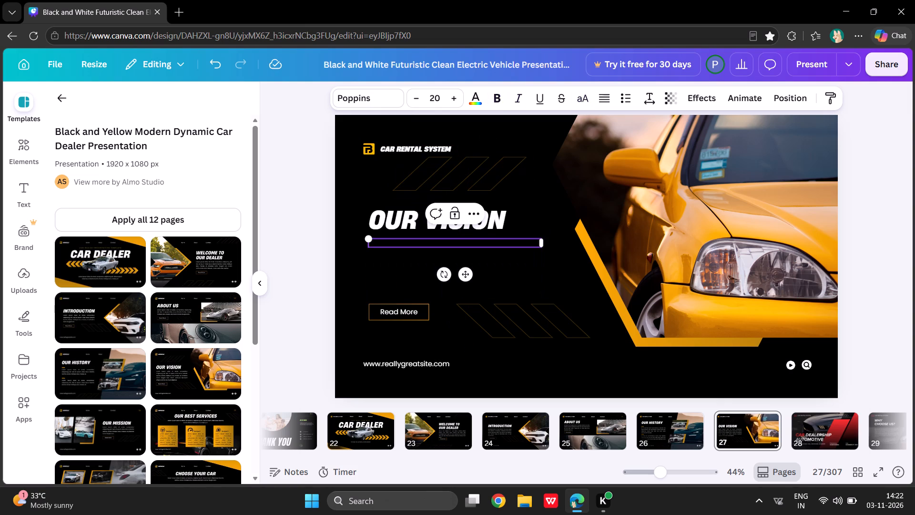
text(OUR VISION WAS VERY SIMPLE THAT E)
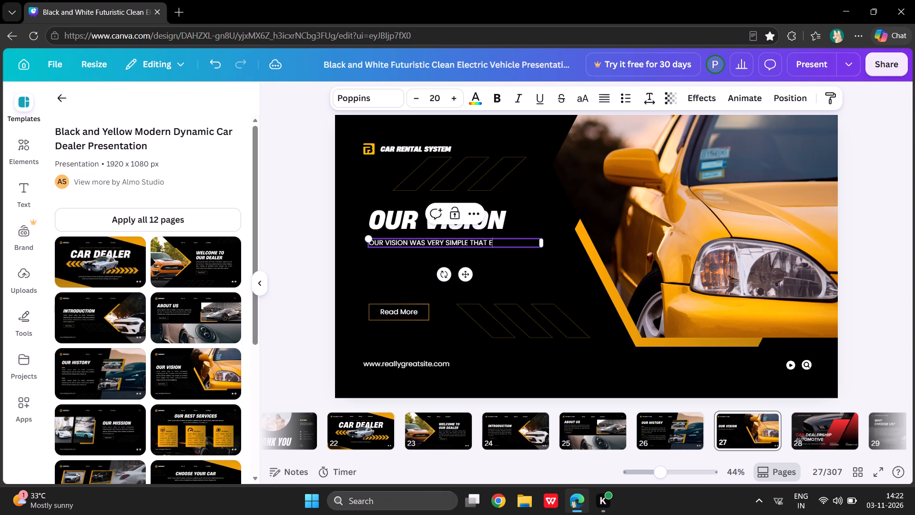
text(VERY PEOPLE MUST W)
key(BackSpace)
text(BE US)
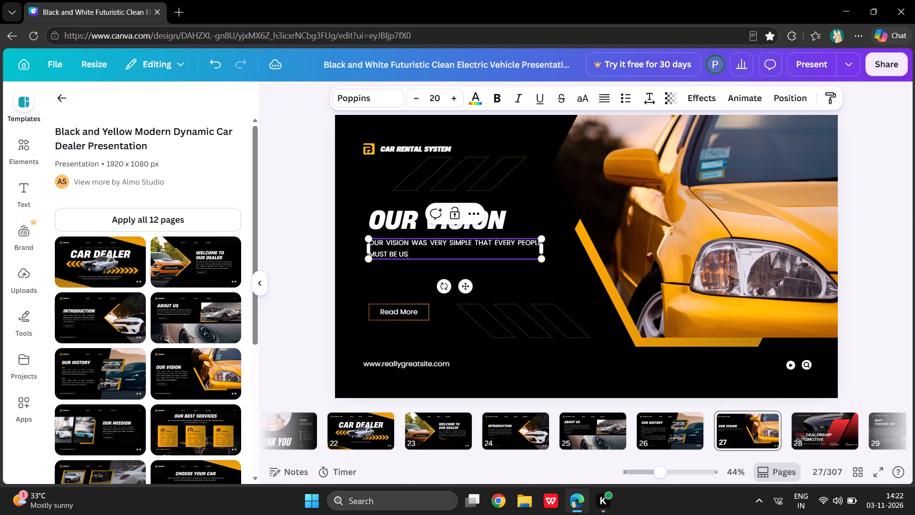
text(ED A)
key(BackSpace)
text(OUR WEBSITE TO KNOW THAT WHAT IS OUR)
key(space)
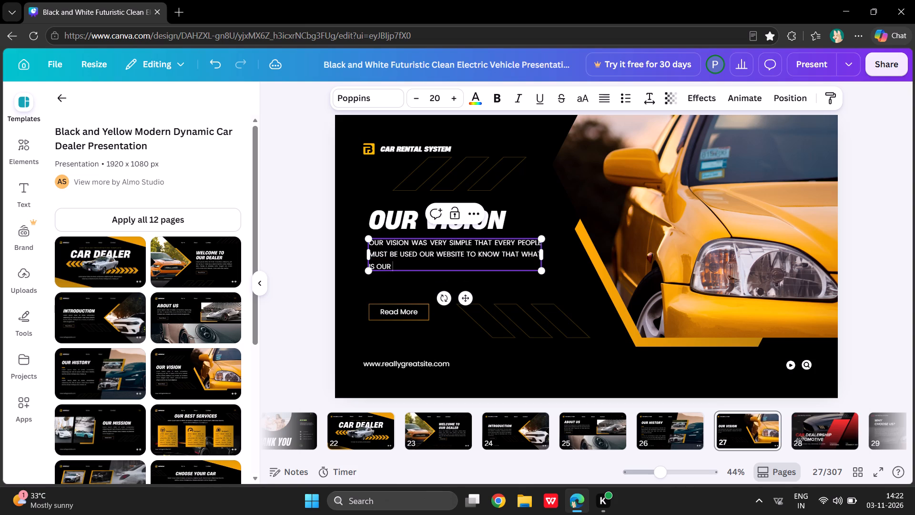
Continue the Our Vision paragraph with "IDE HOW WE ARE COMPLEMENTED ON IT WE HAVE BECOMES NO.1".
text(IDE HOW)
key(space)
text(WE ARE)
key(space)
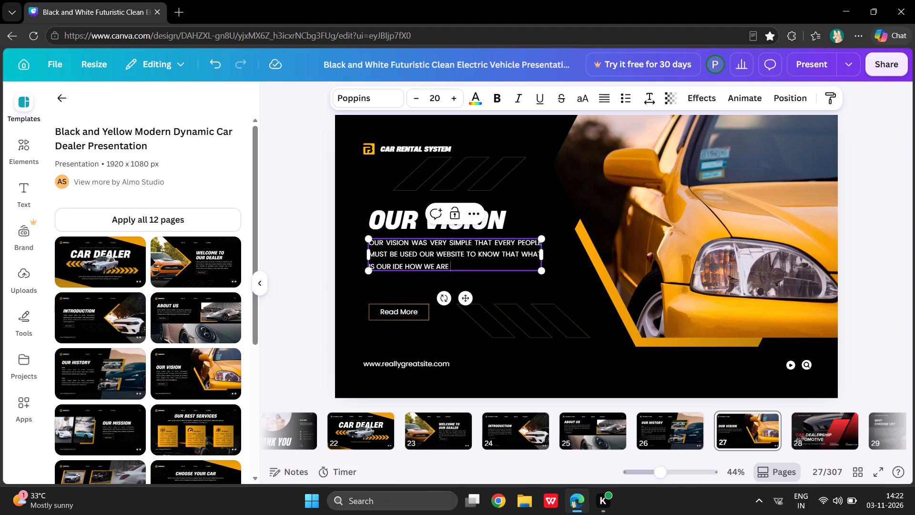
text(COMPLEMENTED ON IT)
key(space)
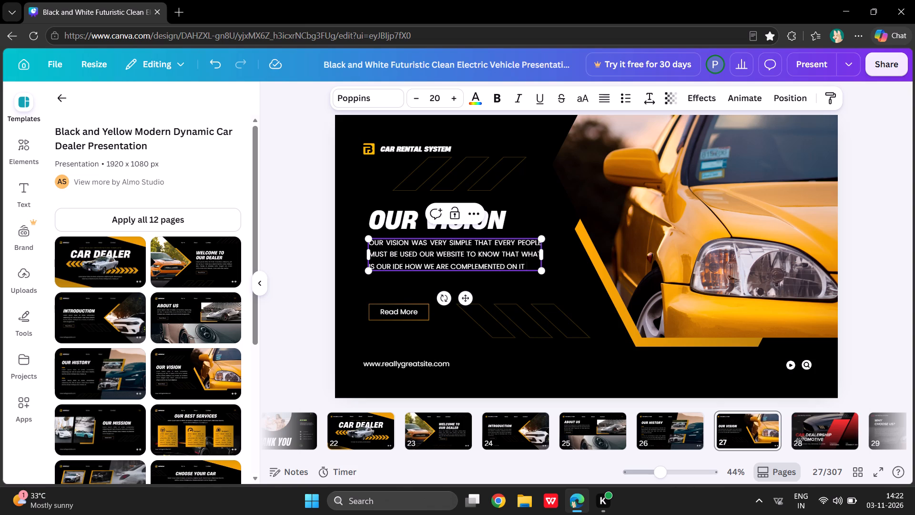
text(WE HAVE BECOMES N)
text(O.)
text(1)
key(space)
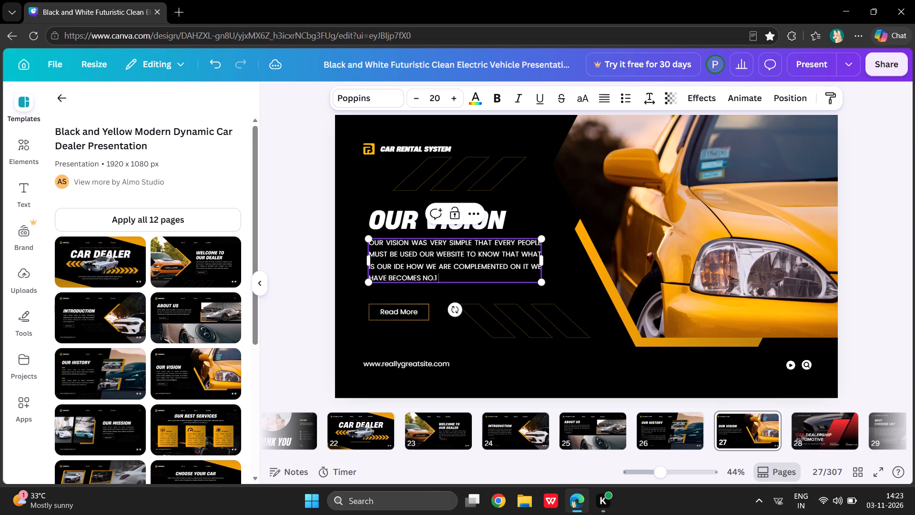
Finish the Our Vision paragraph with "RENTAL SYSTEM WITH SATIFED THE ALL CUSTOMER WHO HAE USES OUR WEBSITE".
text(RENTAL SYSTE)
text(M WITH STA)
key(BackSpace)
key(BackSpace)
text(ATID)
key(BackSpace)
text(FED THE ALL CUSTOMER WHO HAV)
key(space)
key(BackSpace)
key(BackSpace)
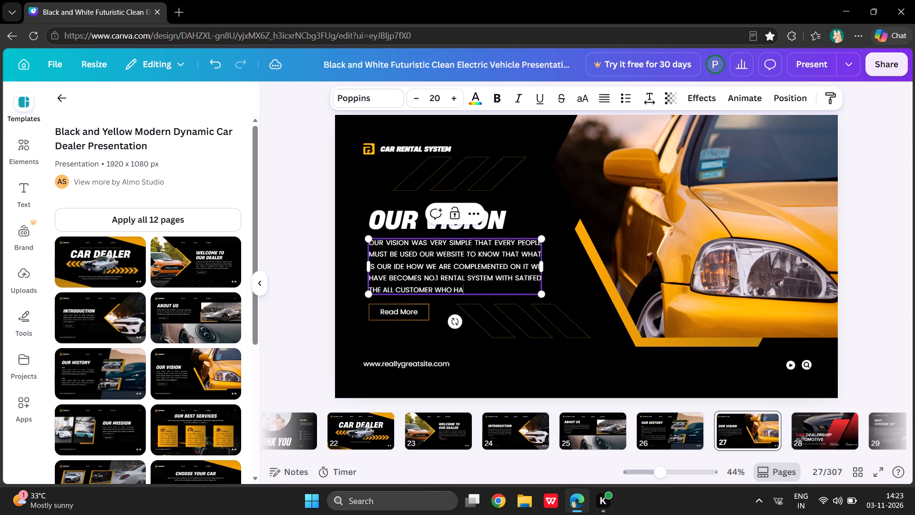
text(E USES OUR WEBSITE)
Replace the web address at the bottom of the Our Vision slide with "WWWW.CARRENTALSYSTEM.COM".
double_click(401, 360)
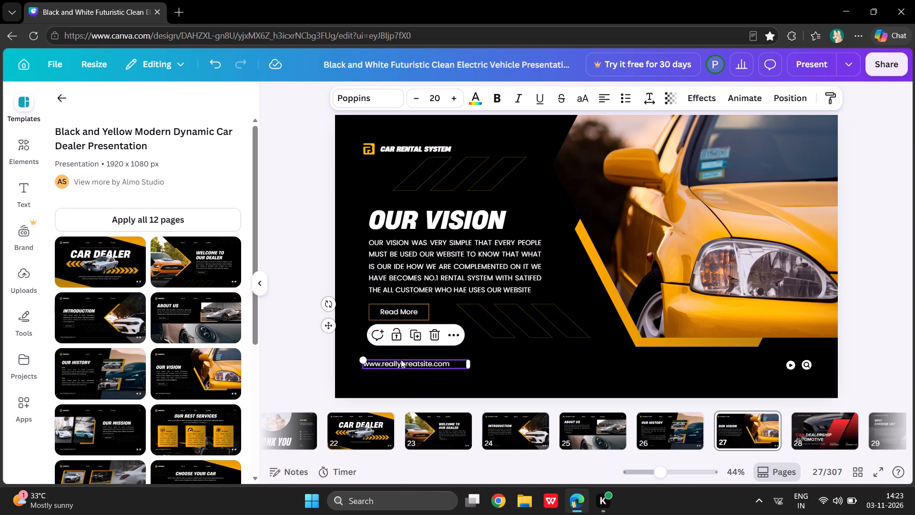
key(BackSpace)
text(WWWW)
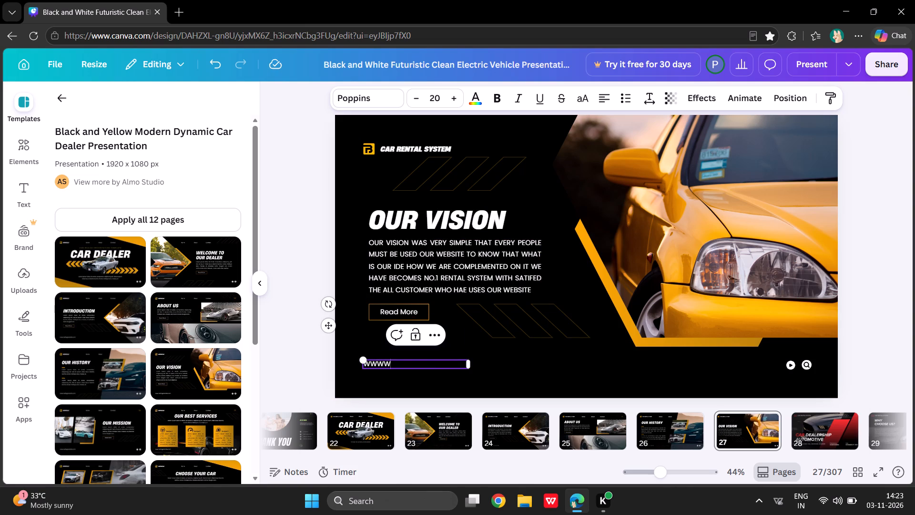
text(.CARRENTALSYSTEM.COM)
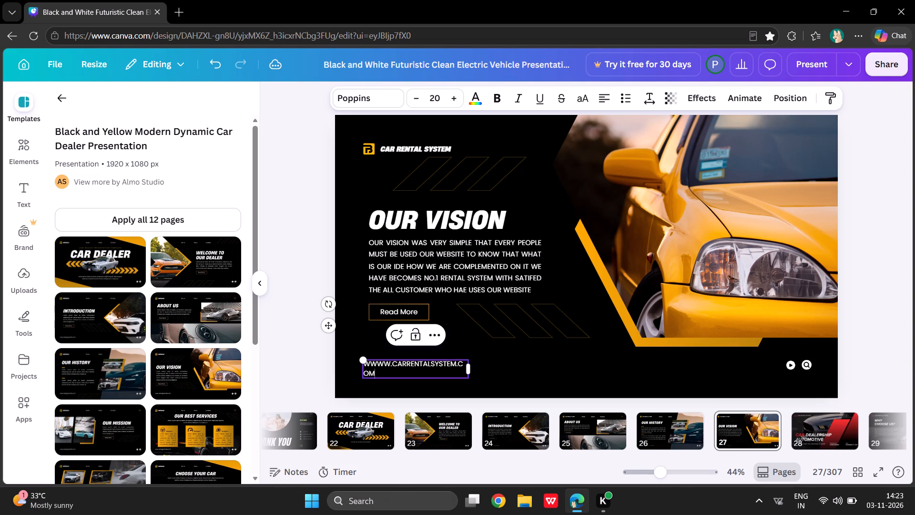
Add the template's "Our Mission" slide as a new page after the Our Vision slide.
click(128, 411)
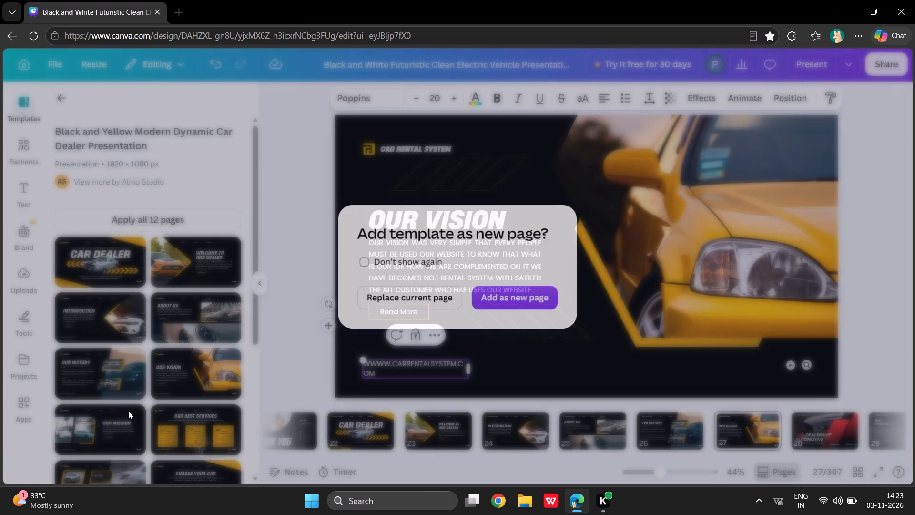
click(480, 294)
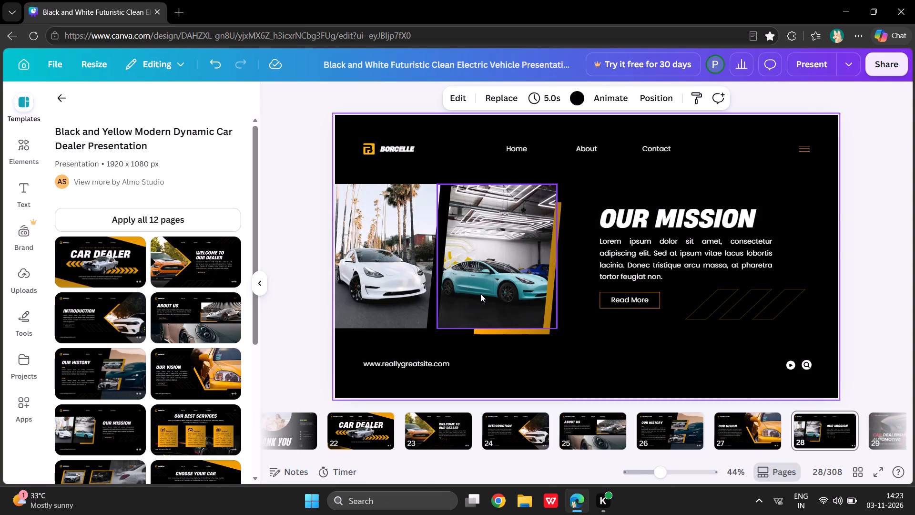
Replace the BORCELLE brand name on the Our Mission slide with "CAR RETAL SYSTEM" and widen its text box to fit one line.
double_click(400, 147)
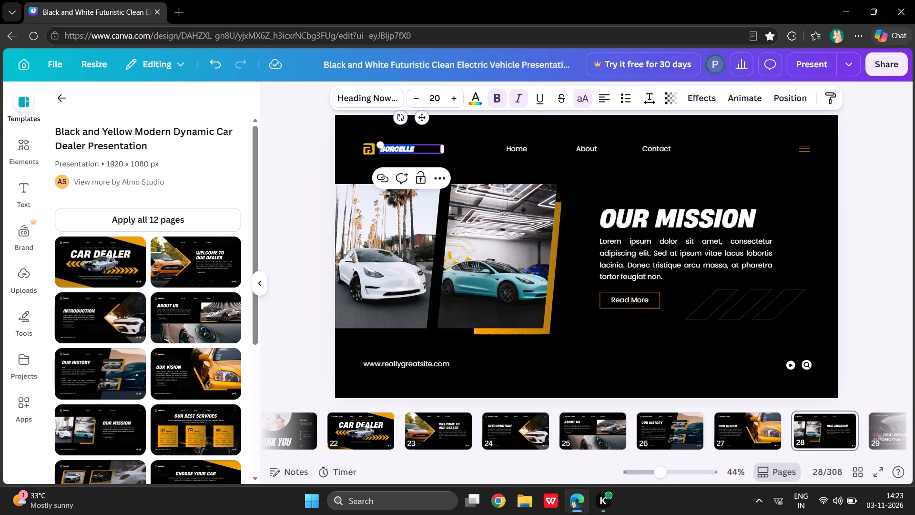
key(BackSpace)
text(CAAR)
key(BackSpace)
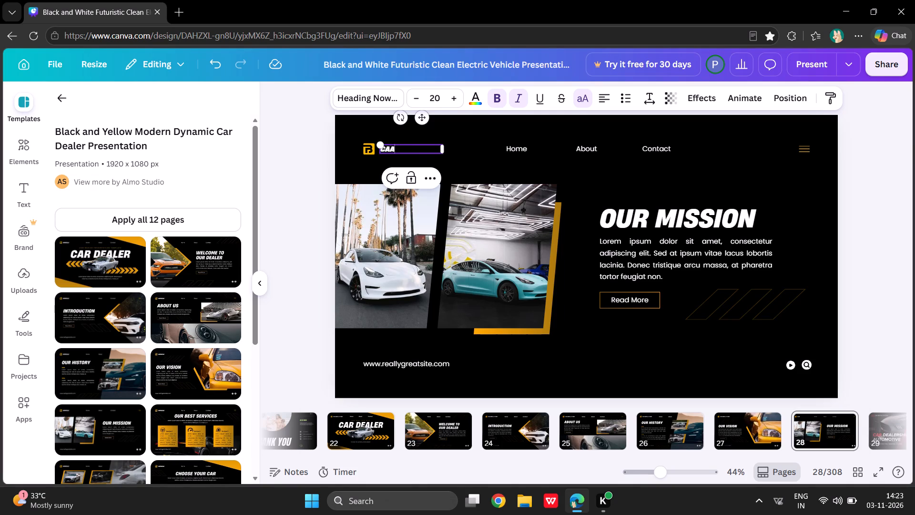
key(BackSpace)
text(R RETALSYSTEM)
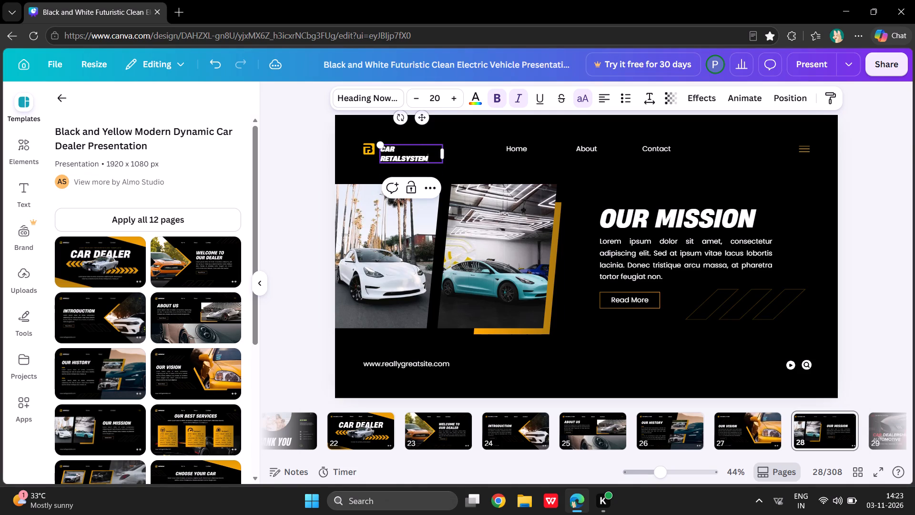
drag(443, 155, 444, 154)
drag(444, 154, 458, 146)
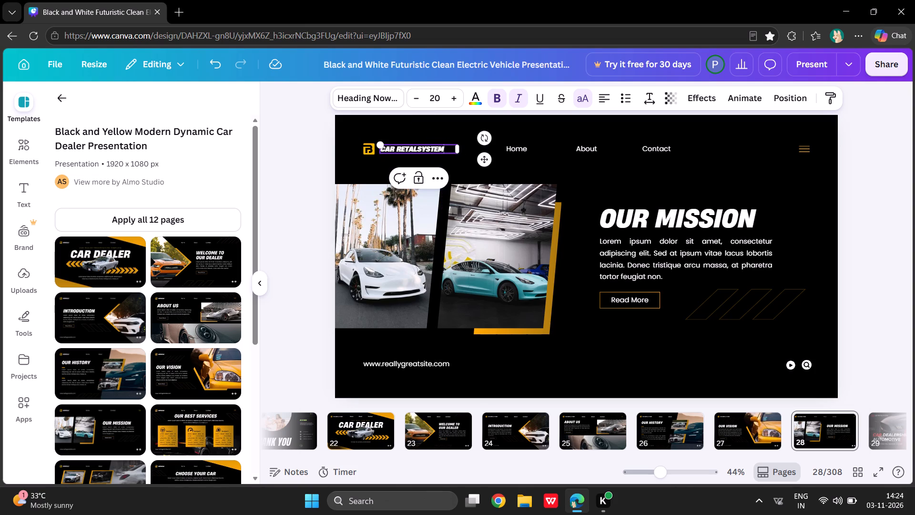
click(417, 148)
key(space)
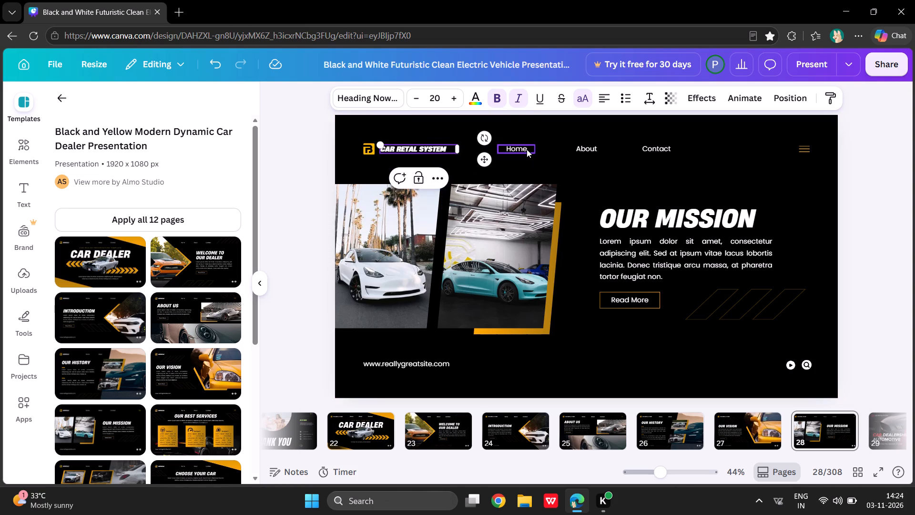
Set the Home, About and Contact navigation labels on the Our Mission slide to font size 24 and bold.
click(527, 149)
triple_click(453, 97)
click(453, 97)
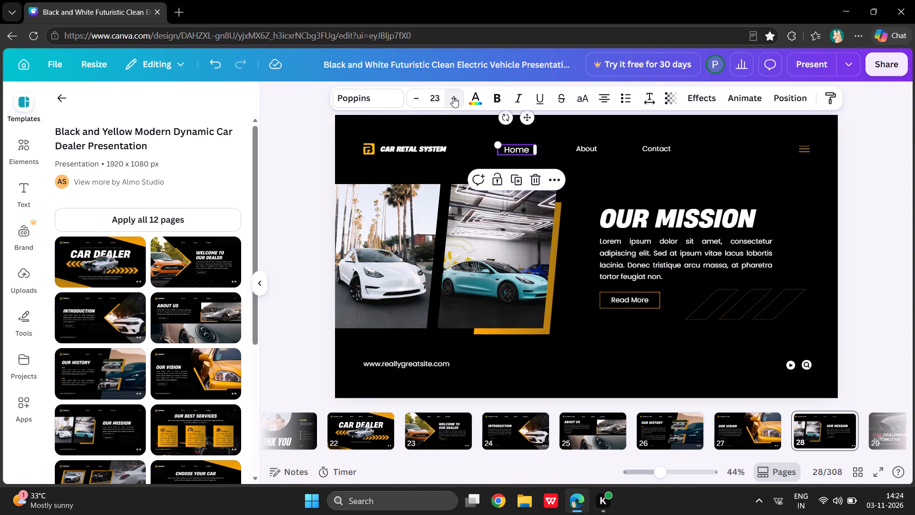
click(494, 103)
click(585, 145)
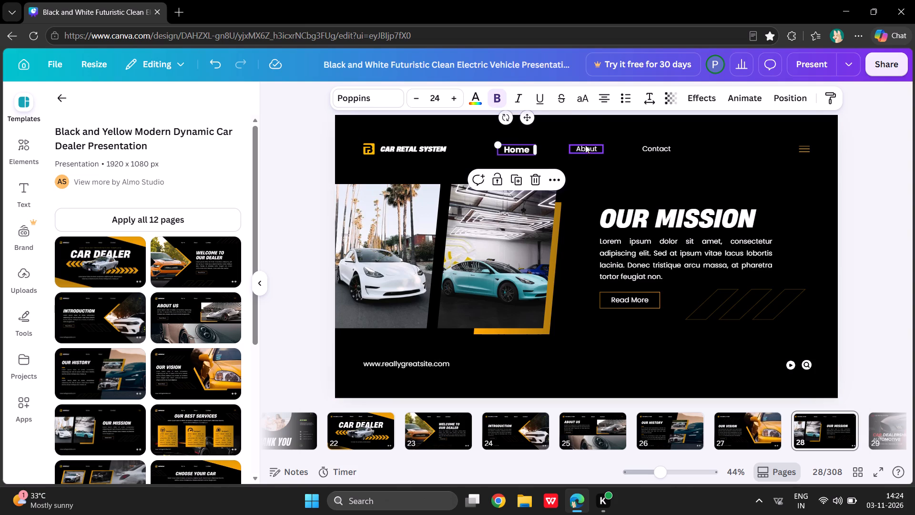
triple_click(456, 101)
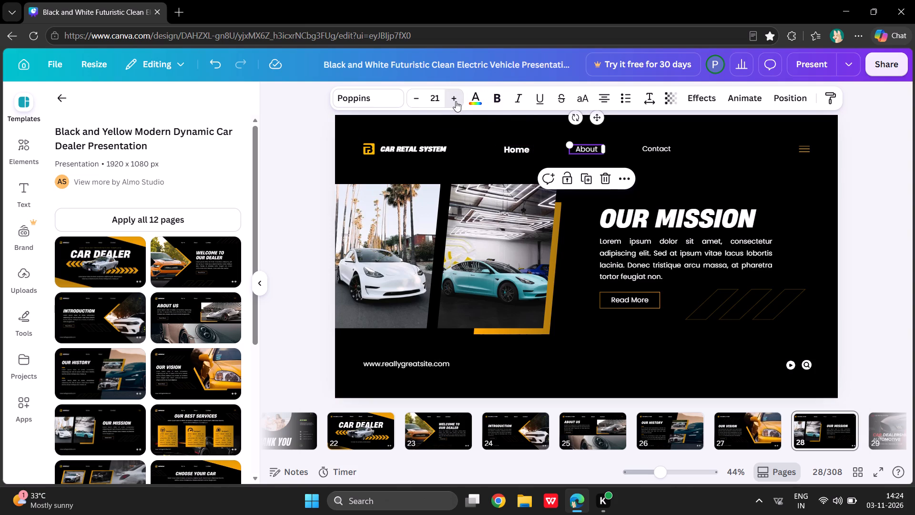
click(456, 101)
click(494, 98)
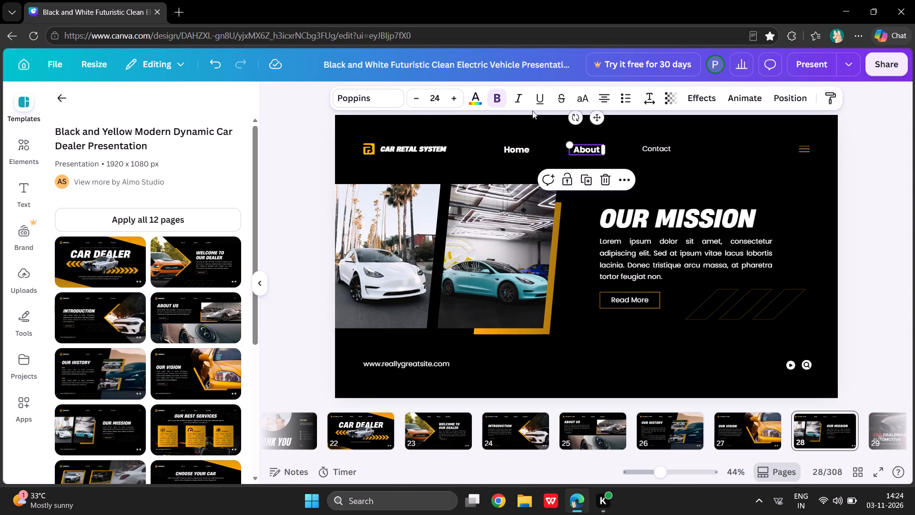
click(643, 145)
triple_click(459, 95)
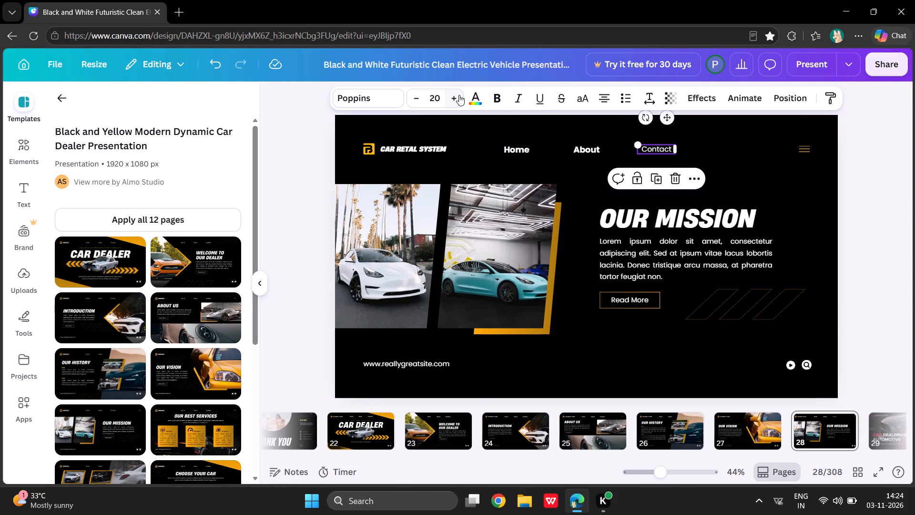
click(459, 95)
click(499, 101)
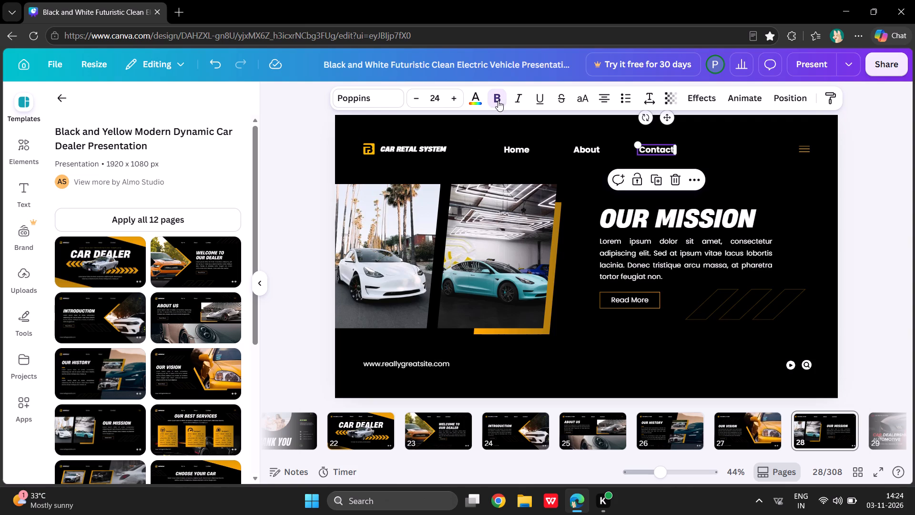
Replace the Our Mission paragraph with "OUR MISSIION TO MAKE OUR WEBSITE MORE STRONG THAT NOT A HACKER HACK OUR WEBSITE BEACUSE OF".
double_click(621, 266)
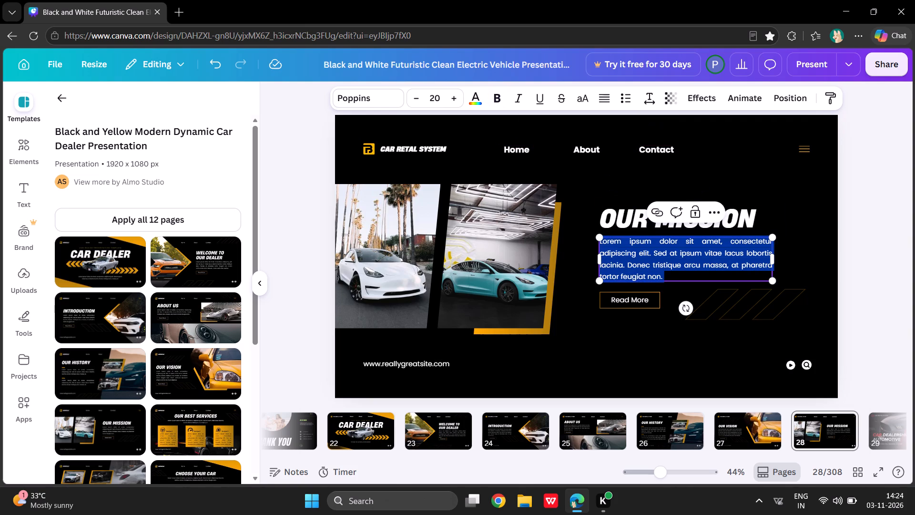
text(OUR MISSIION TO MAKE A)
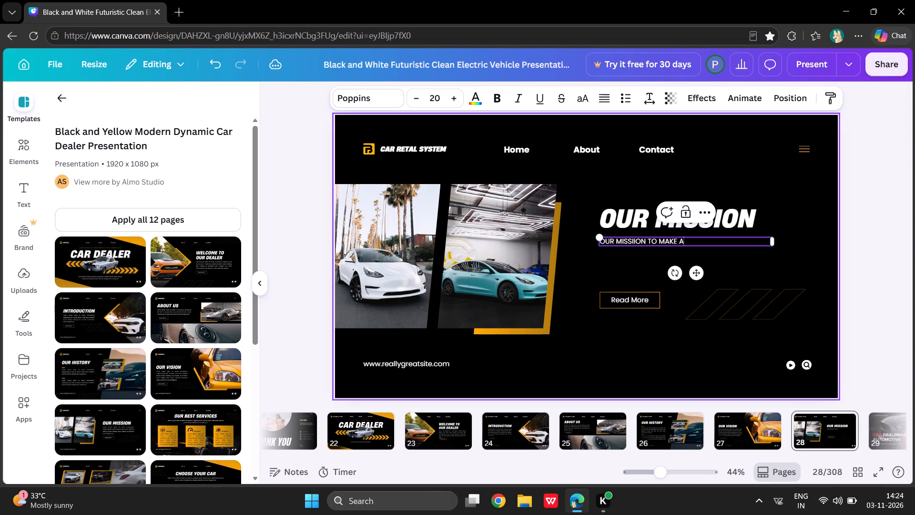
key(BackSpace)
text(OUR WEBSITE)
key(space)
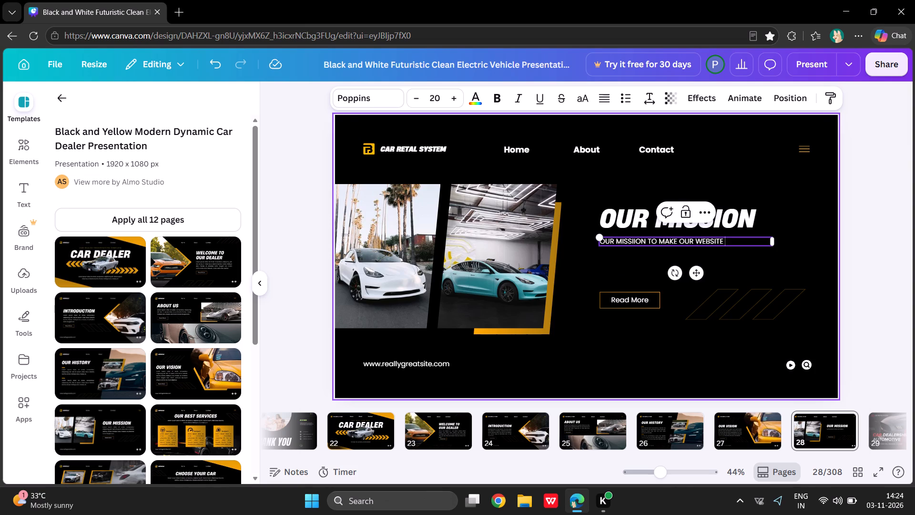
text(MORE STRONG THAT)
key(space)
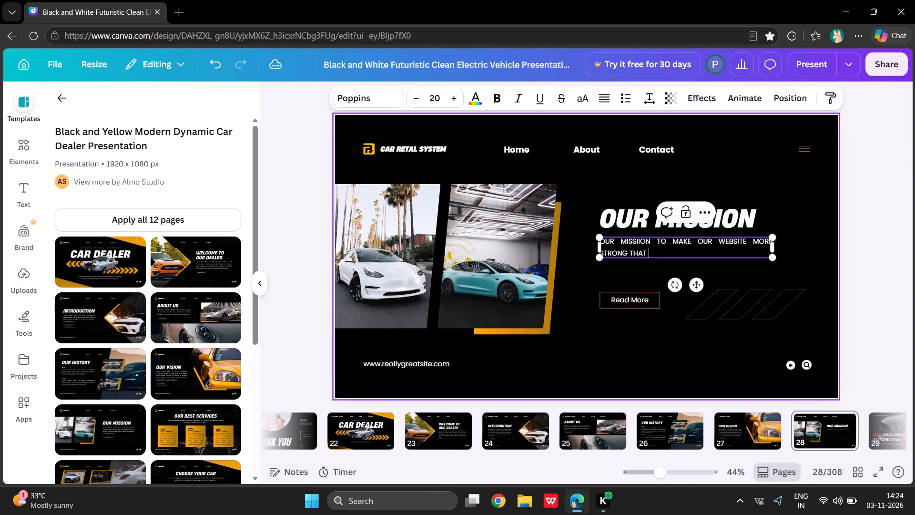
text(NOT)
key(space)
text(A HACKER HACK OUR WEBSITE BEACUS)
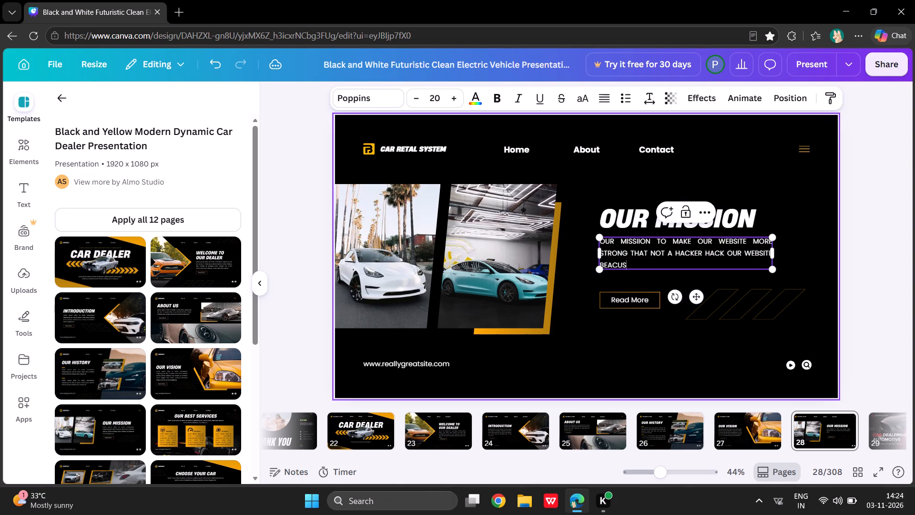
text(E OF)
key(space)
Continue the Our Mission paragraph with "WE HAVE USER PERSONAL DETAIL WAS VERY IMPORTANT TO THEM THAT WH OUR RESPONSIBILITY TO KEEP THIER DOCUMENT SAFELY".
text(WE HAVE USER PERSONAL)
key(space)
text(DETAIL WHH)
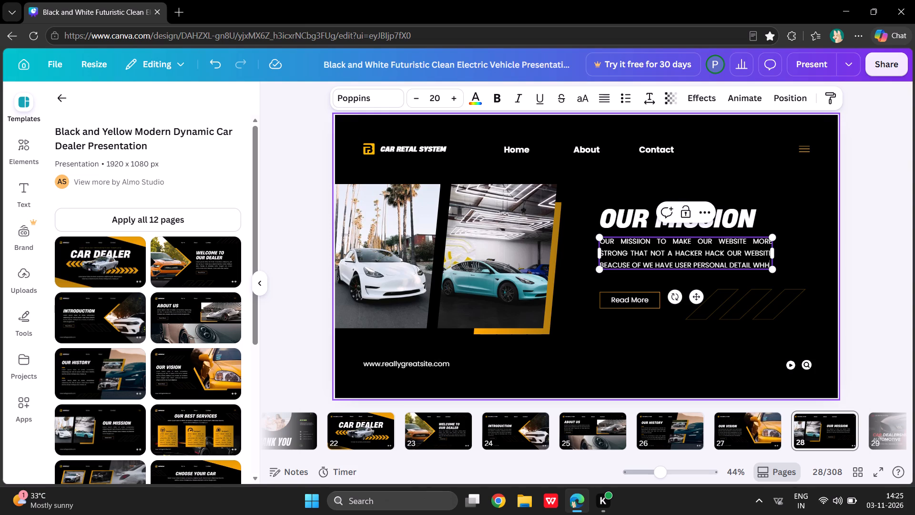
key(BackSpace)
key(BackSpace)
text(AS)
key(space)
text(VERY IMPORTANT)
key(space)
text(TO THEM THAT WH)
key(space)
text(OUR)
key(space)
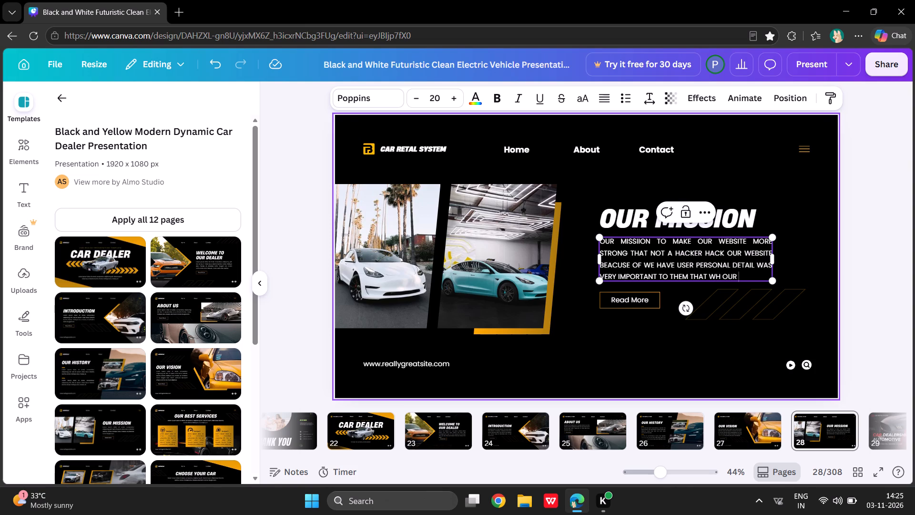
text(RESPONSIBILITY TO)
key(space)
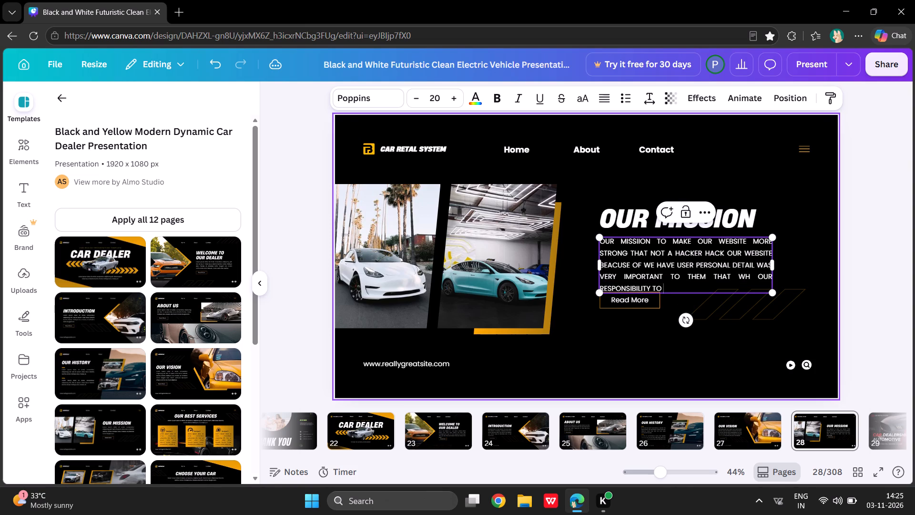
text(KEEP THIER DOCUMENT)
key(space)
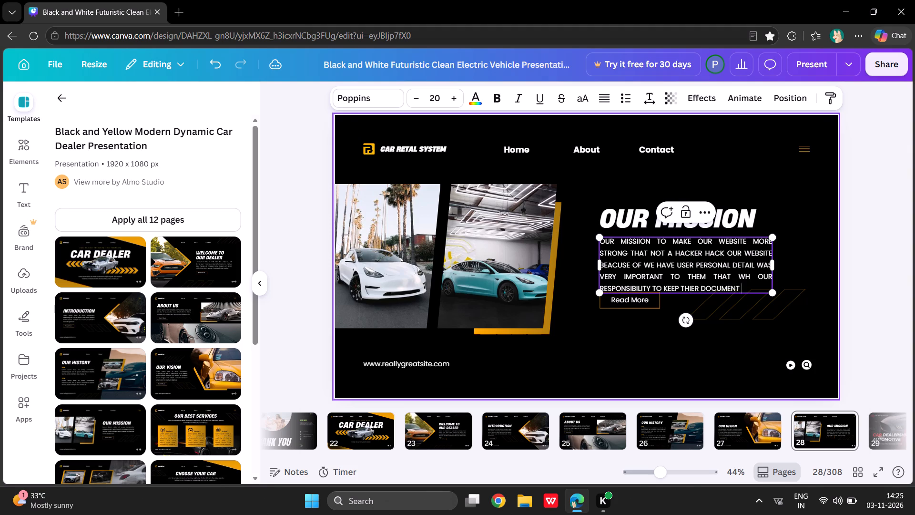
text(SAFELY)
Move the Read More label and its outline frame slightly down on the Our Mission slide, clear of the paragraph.
drag(645, 299, 645, 299)
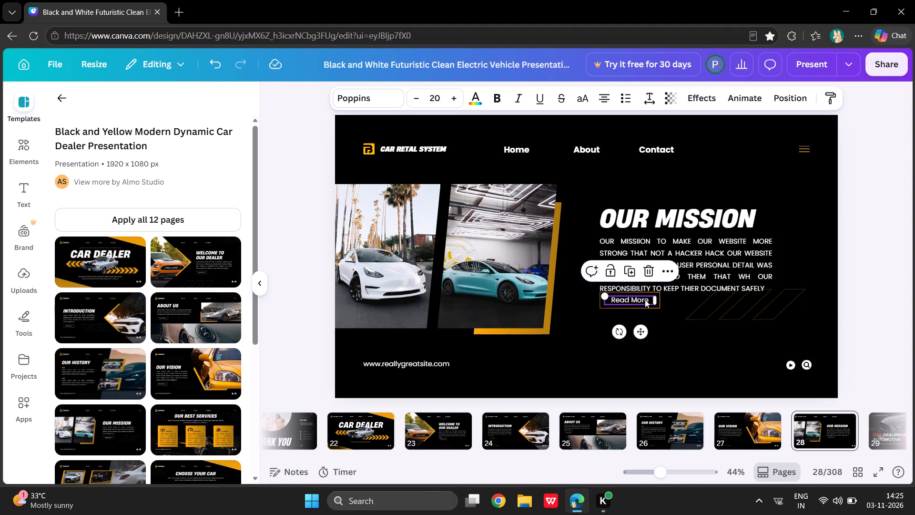
drag(645, 299, 647, 308)
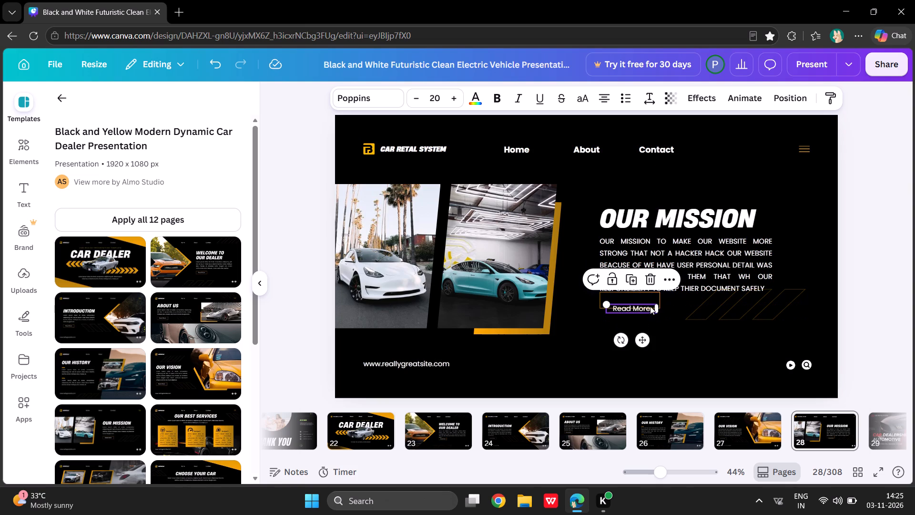
click(657, 297)
drag(643, 332, 643, 335)
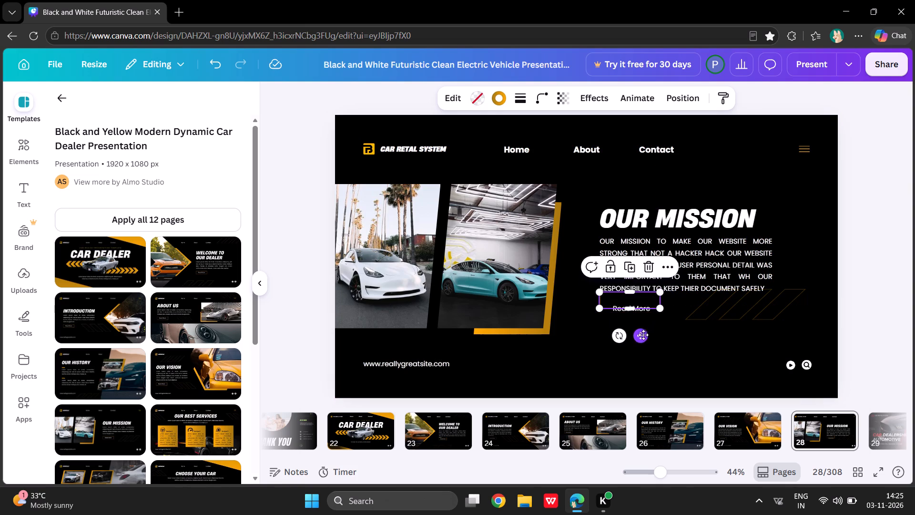
drag(643, 335, 644, 340)
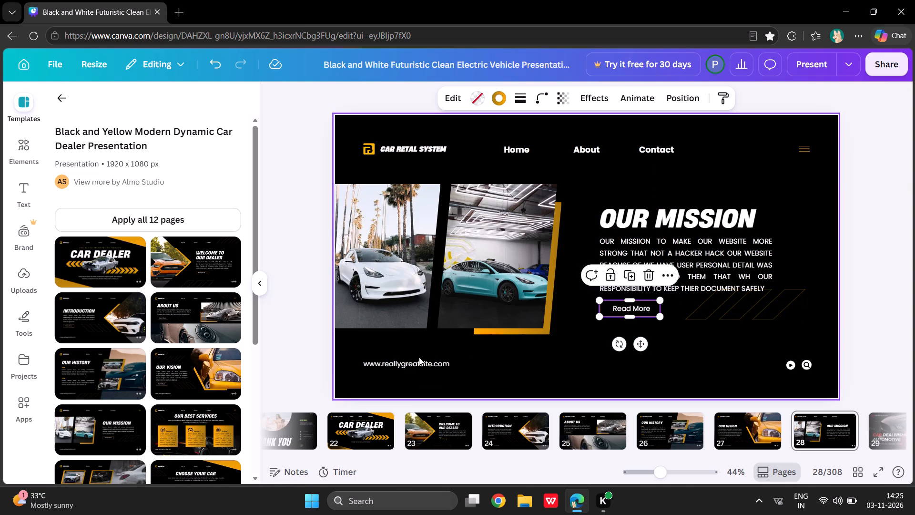
double_click(418, 362)
text(WWW.)
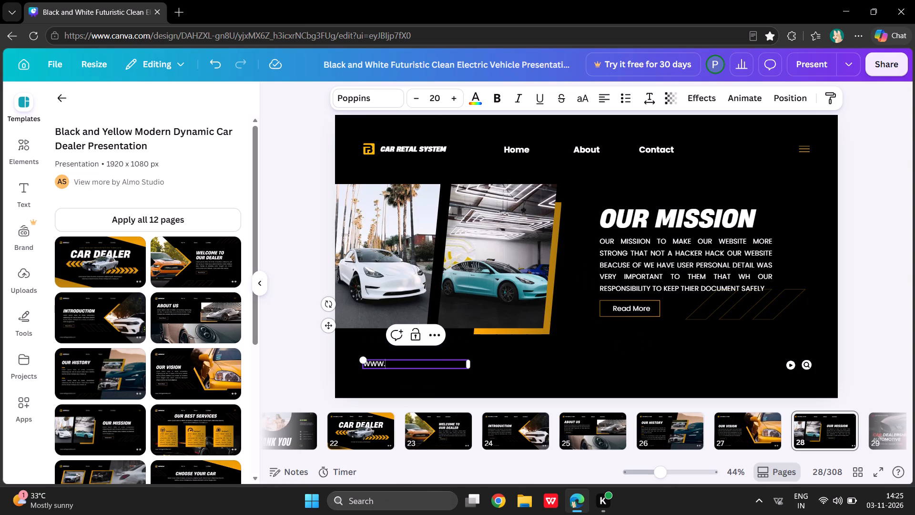
text(CAR)
text(RENTALSYSTEM.CO)
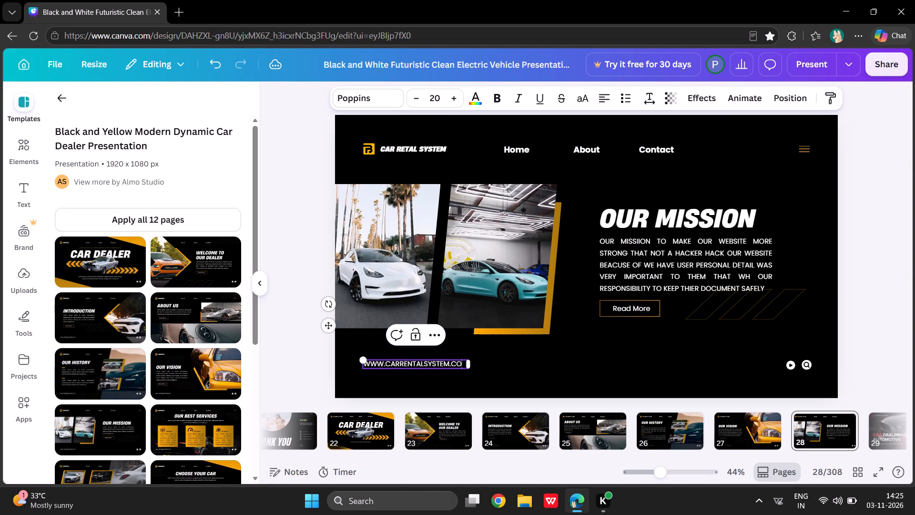
key(m)
Add the template's "Our Best Services" slide as a new page after the Our Mission slide.
scroll(180, 377, down, 1)
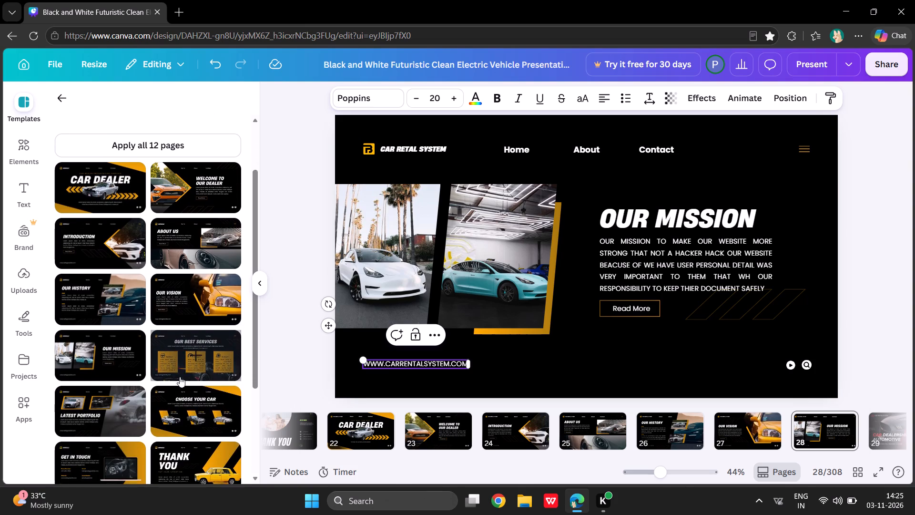
scroll(180, 377, down, 2)
click(189, 296)
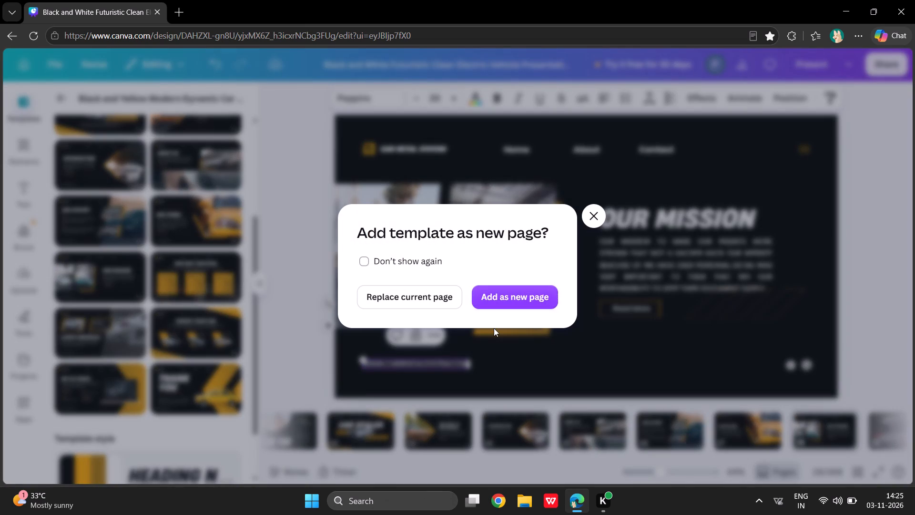
click(504, 287)
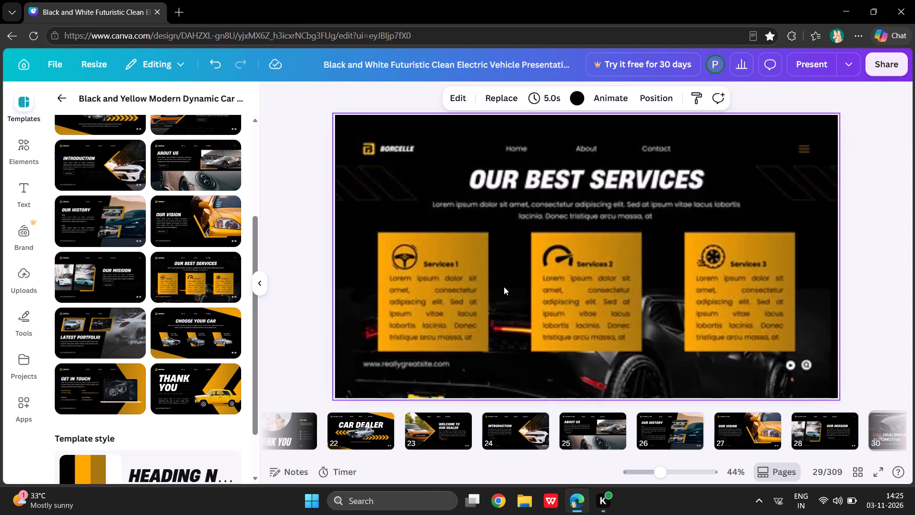
Overwrite the BORCELLE brand name on the Our Best Services slide with "CAR RENTAL SYSTEM" and widen its text box to fit one line.
click(407, 145)
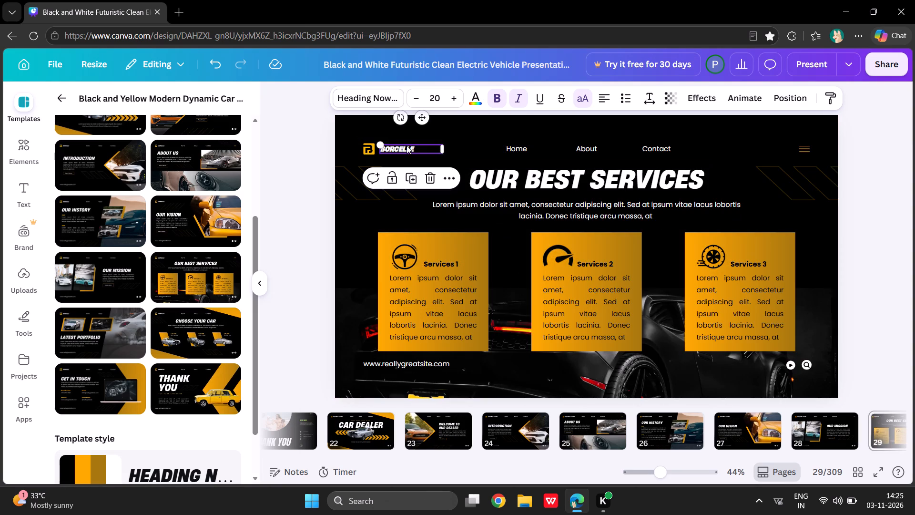
double_click(407, 145)
key(BackSpace)
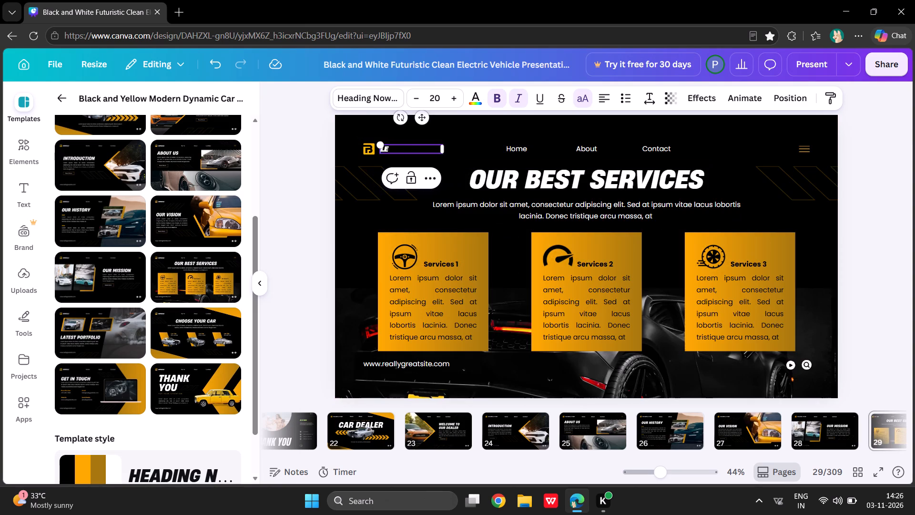
text(CAR)
key(space)
text(RENTAL SYSTEM)
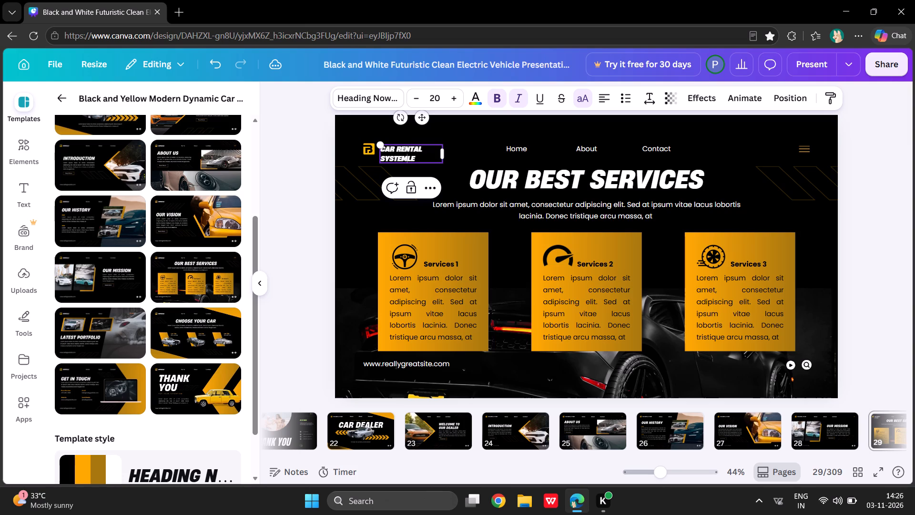
drag(444, 155, 463, 154)
click(516, 158)
Set the Home, About and Contact navigation labels on the Our Best Services slide to font size 24 and bold.
click(517, 146)
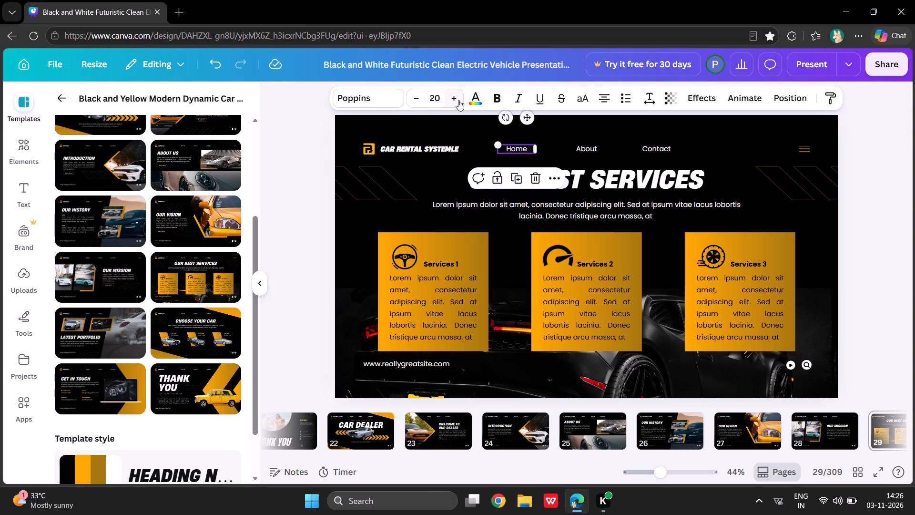
triple_click(456, 101)
click(456, 101)
click(495, 103)
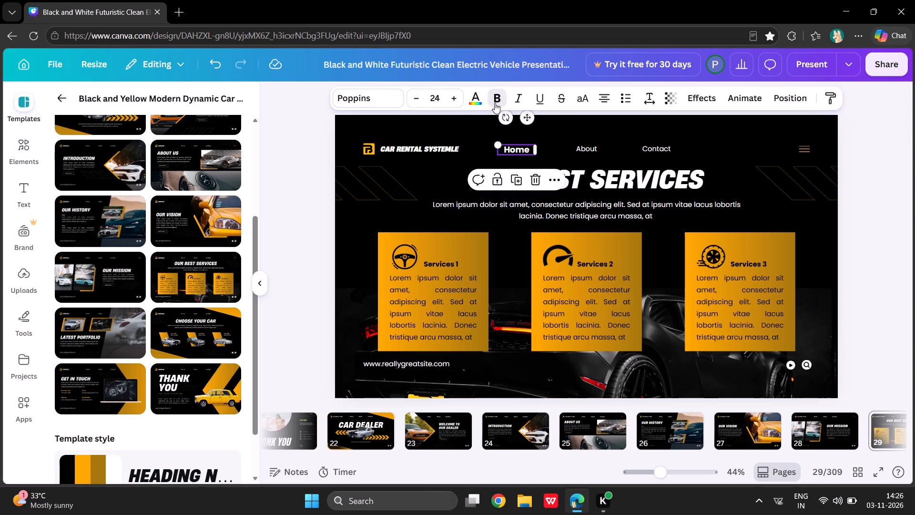
click(582, 150)
triple_click(454, 98)
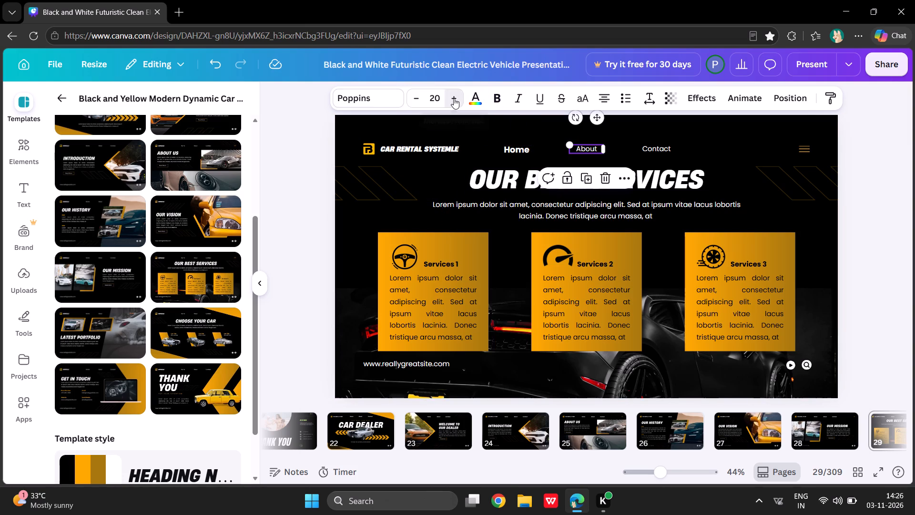
click(454, 98)
click(498, 98)
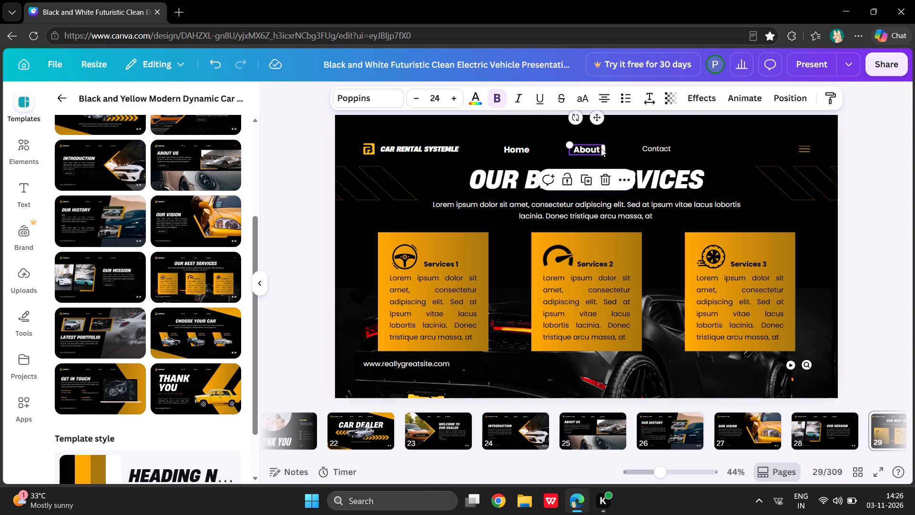
click(641, 146)
triple_click(456, 96)
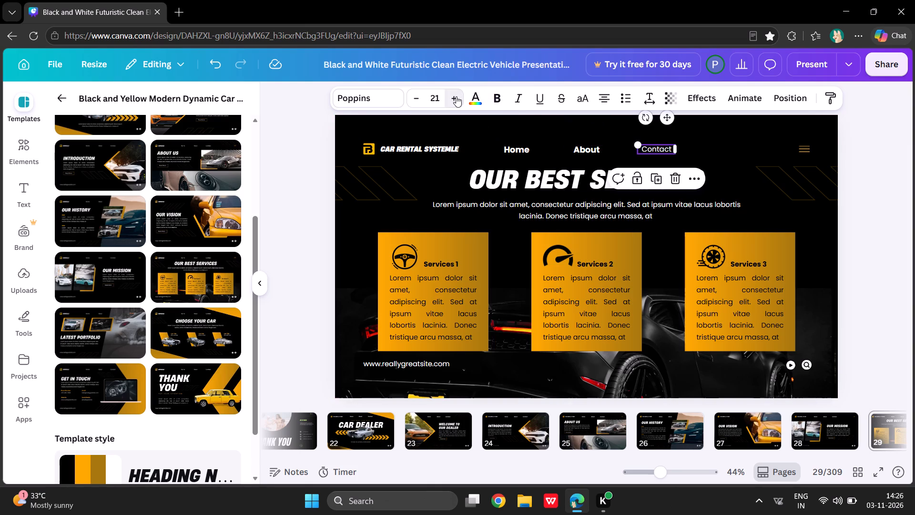
click(456, 96)
click(497, 101)
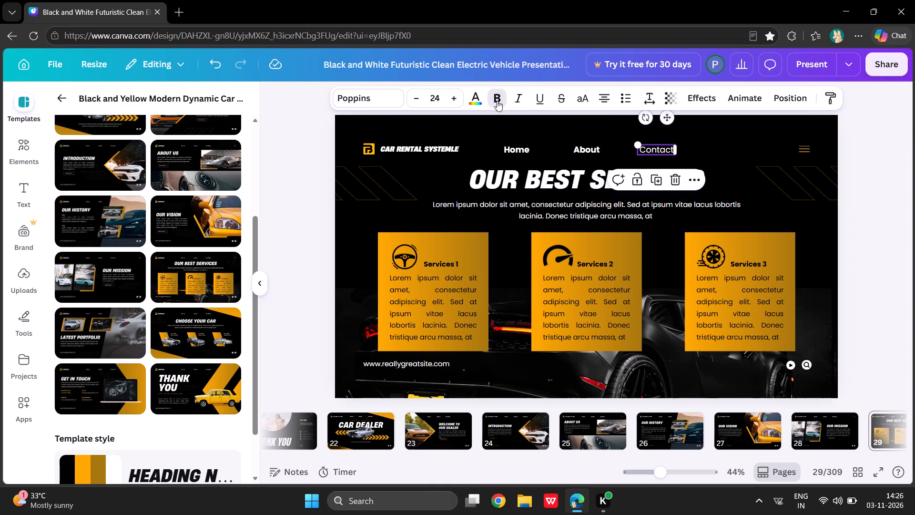
Replace the Services 1 description with "SERVICE 1 WAS THE FACE FOR THE APP WHIH HAVE THE UPDATEED WHEN THE NEW FETURES WHERE LAUNCCH".
double_click(451, 289)
text(SERVICE)
key(space)
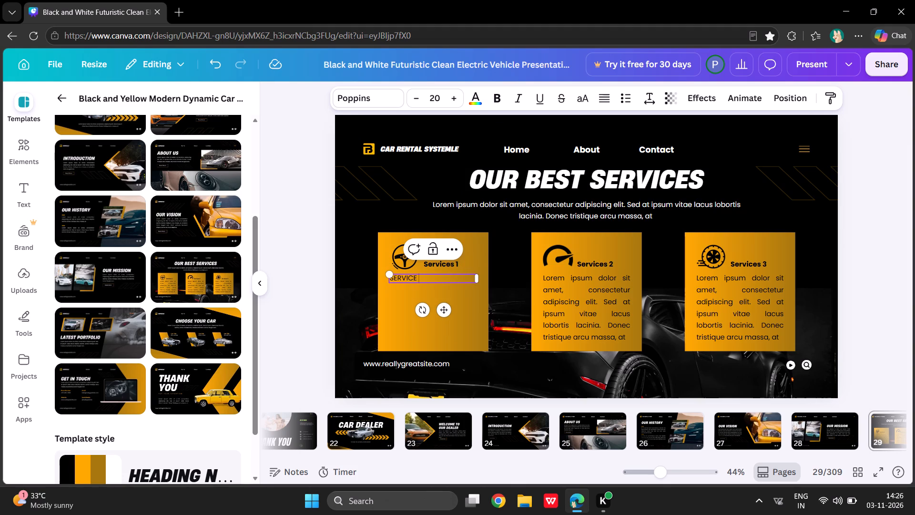
text(1 WAS THE FACE)
key(space)
text(FOR THE APP)
key(space)
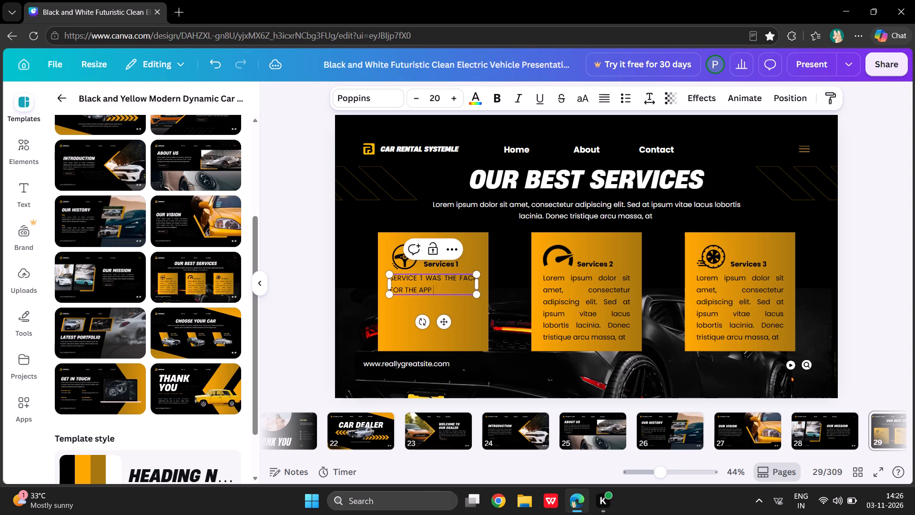
text(WHIH HAVE)
key(space)
text(THE UPDATEED)
key(space)
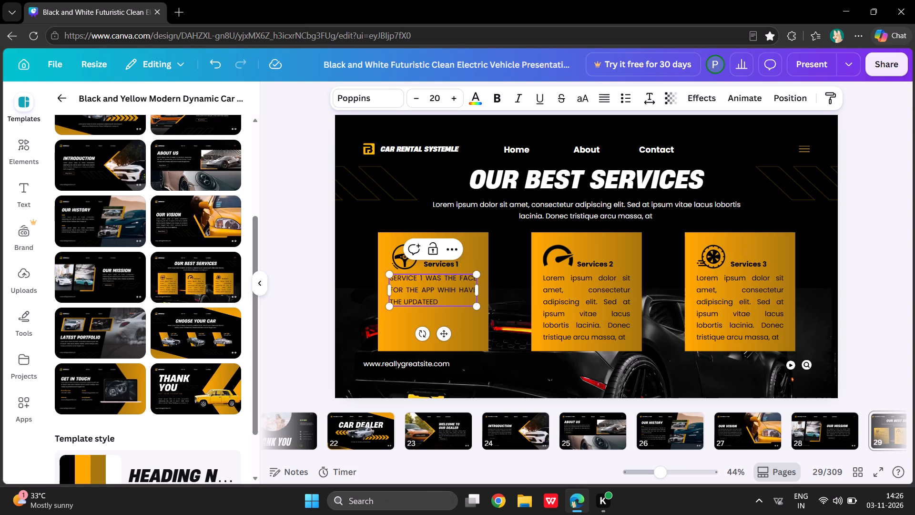
text(MUST)
key(BackSpace)
key(BackSpace)
key(BackSpace)
key(BackSpace)
text(WHEN THE NEW)
key(space)
text(FETURES WHERE LAUNCCH)
key(space)
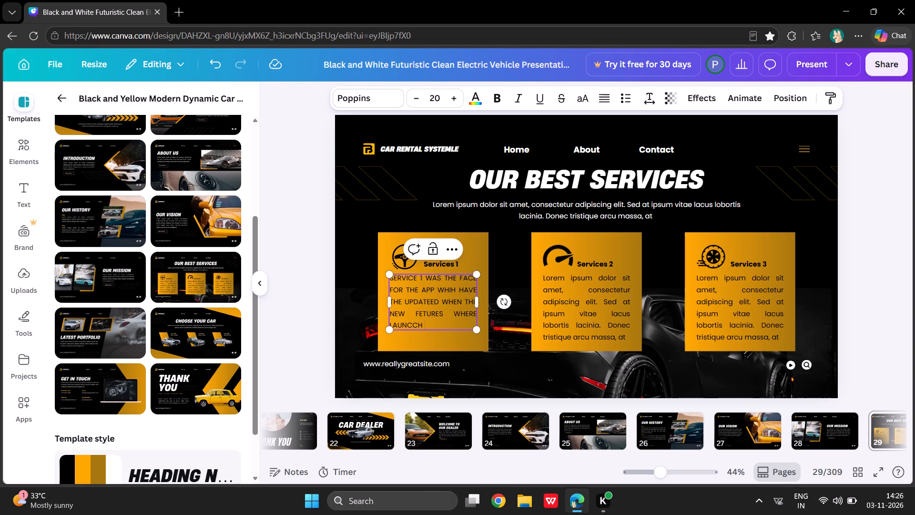
Replace the Services 2 placeholder description with "SERVICE 2 IN TIS WE PROVIDE THE SSERVICEES O THE CAR FREELY WHEN OWNER".
double_click(593, 284)
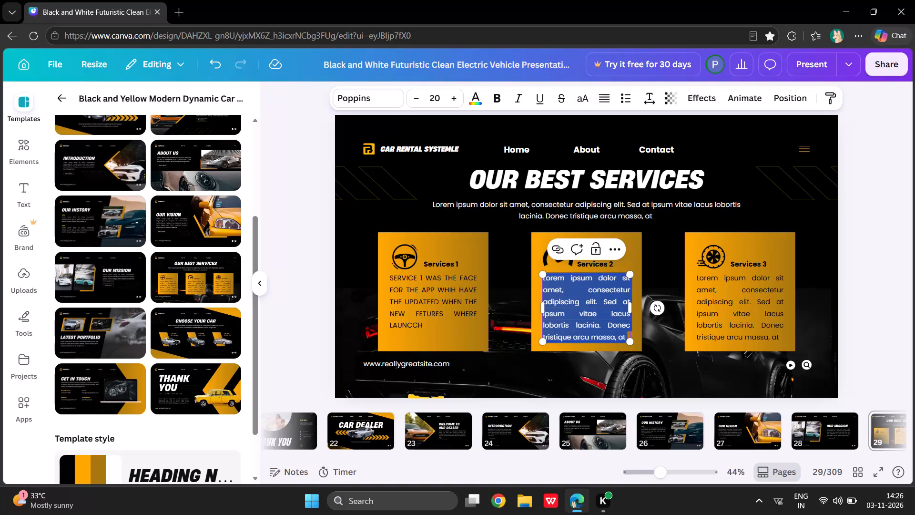
text(SERVICE 2 IN TIS WE PROVIDE THE SSERVICEES)
key(space)
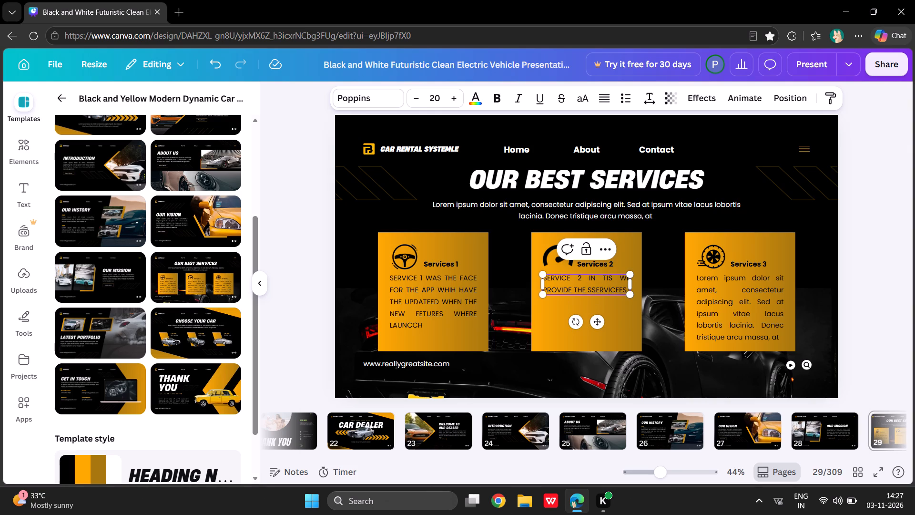
key(t)
key(BackSpace)
text(O THE CAR)
key(space)
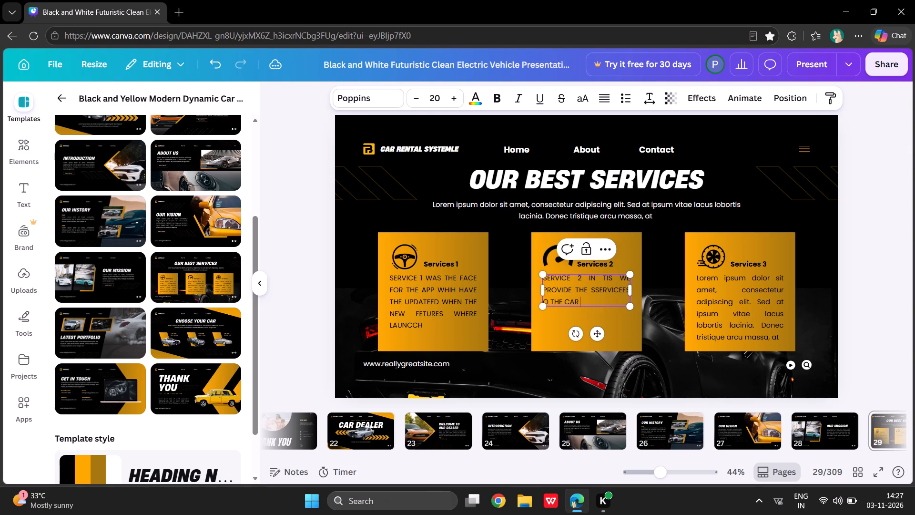
text(FREELY)
key(space)
text(WHEN OWNER)
key(space)
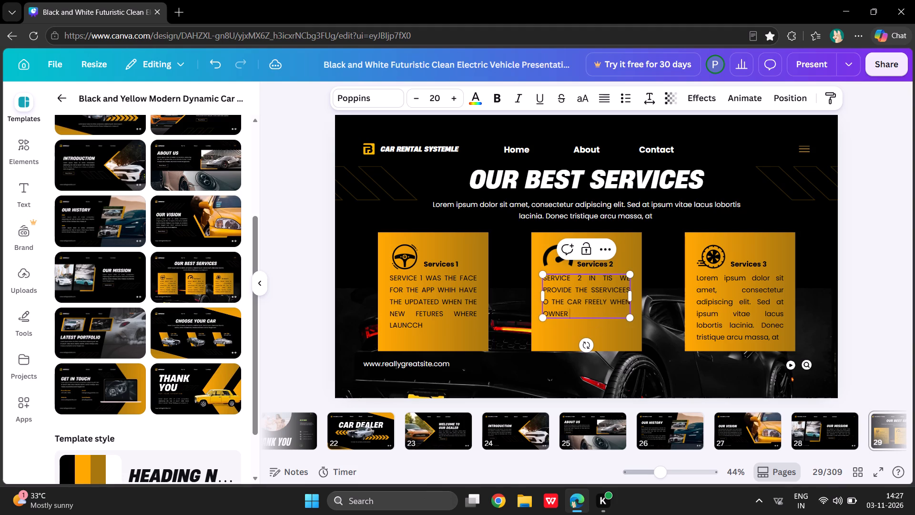
Continue the Services 2 description with "CAR WAS RENTED BY THE USTOMEER FMORE THEN THE 20 RIDES THEN THEY CAN APPLICACBLEE".
text(CAR WAS RENTED BY THE USTOMEER FF)
key(BackSpace)
key(m)
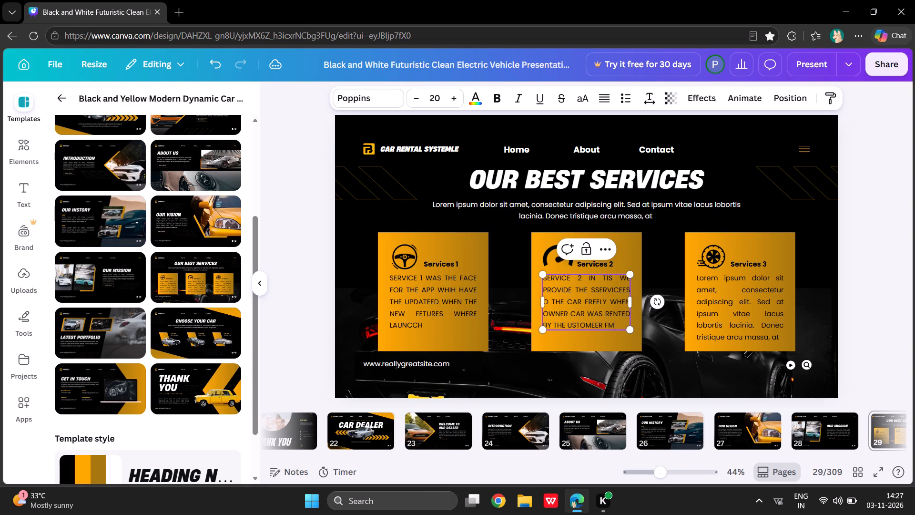
text(ORE THEN THE 20 RIDES THEN THEY CAN A)
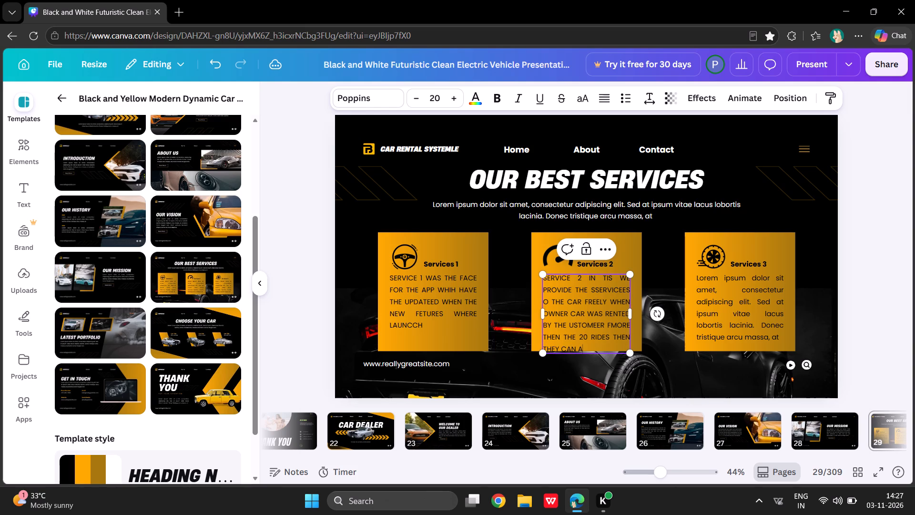
text(PPLICA)
text(CL)
key(BackSpace)
text(BLEE)
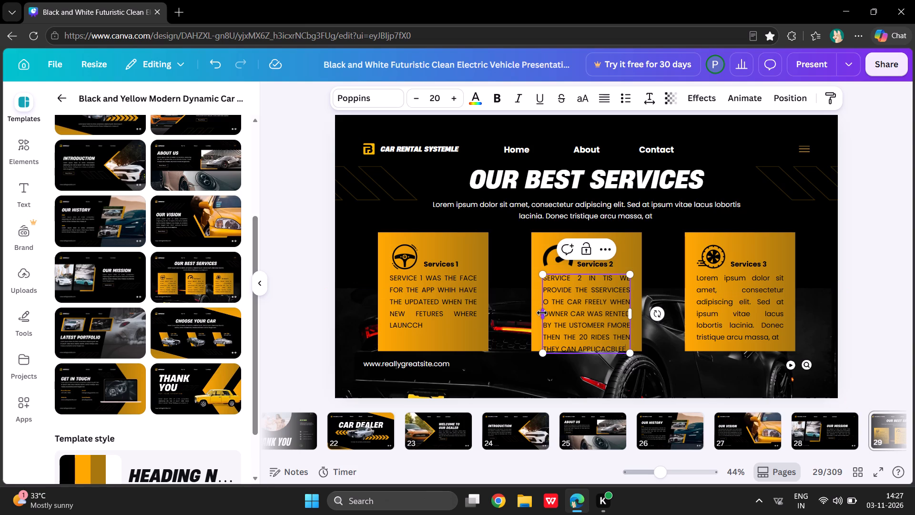
Widen the Services 2 description on both sides to nearly the card's width and shift it slightly up to sit inside the card.
drag(542, 313, 535, 314)
drag(633, 313, 636, 312)
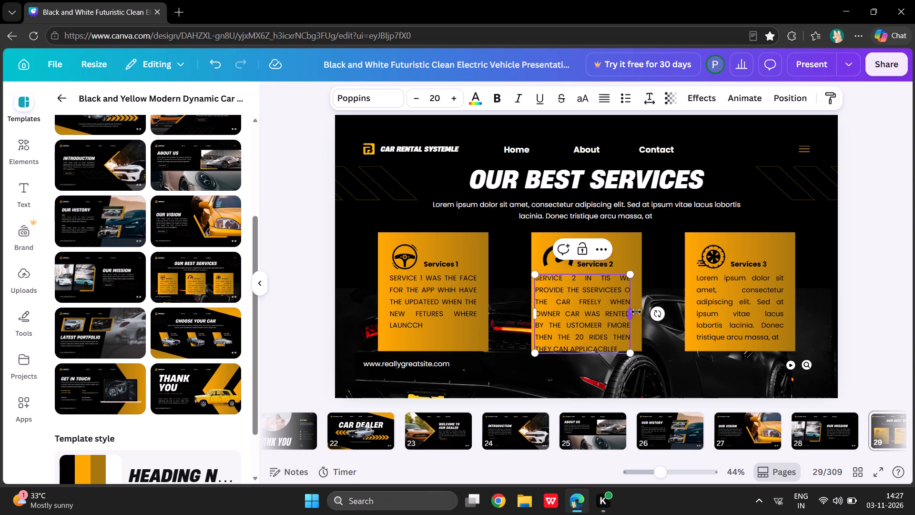
drag(636, 312, 641, 310)
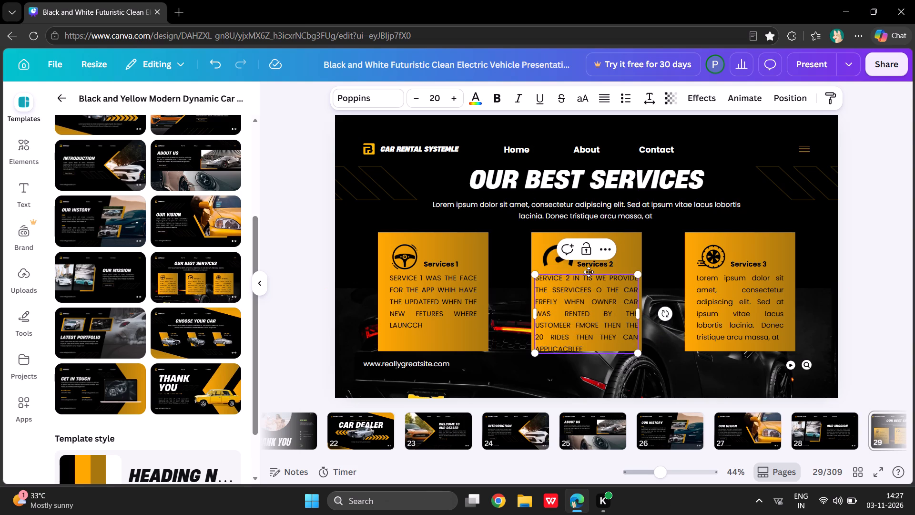
drag(588, 273, 589, 267)
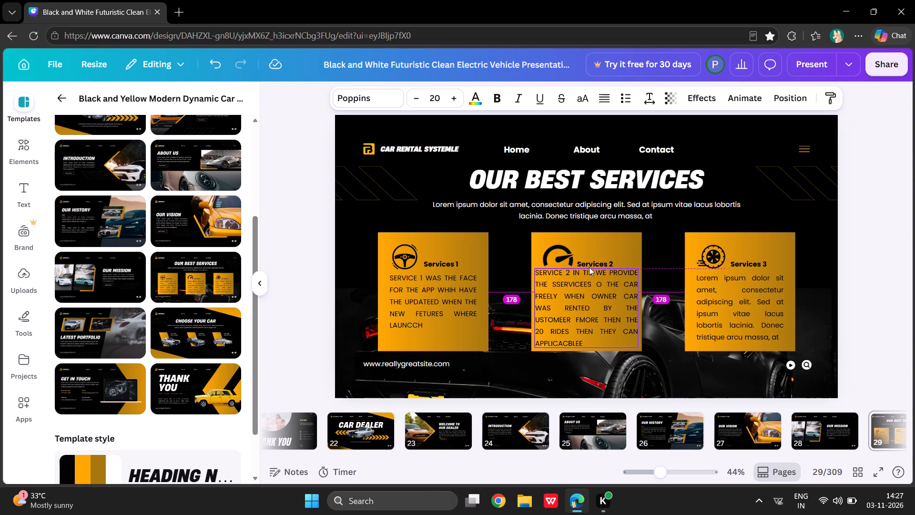
drag(589, 267, 589, 268)
Replace the Services 3 description with "SERVICCEE 3 WAS THE MAINTANCE OF THE CARR WAS CHECKED BY THE APP DIRETLY TO PROVIDE FAIR BOOKING".
double_click(712, 311)
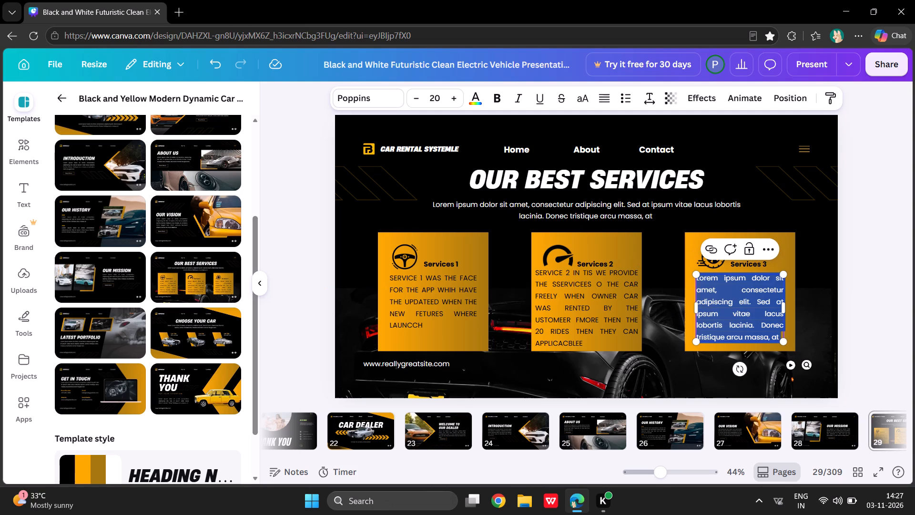
text(SERVICCEE 3)
key(space)
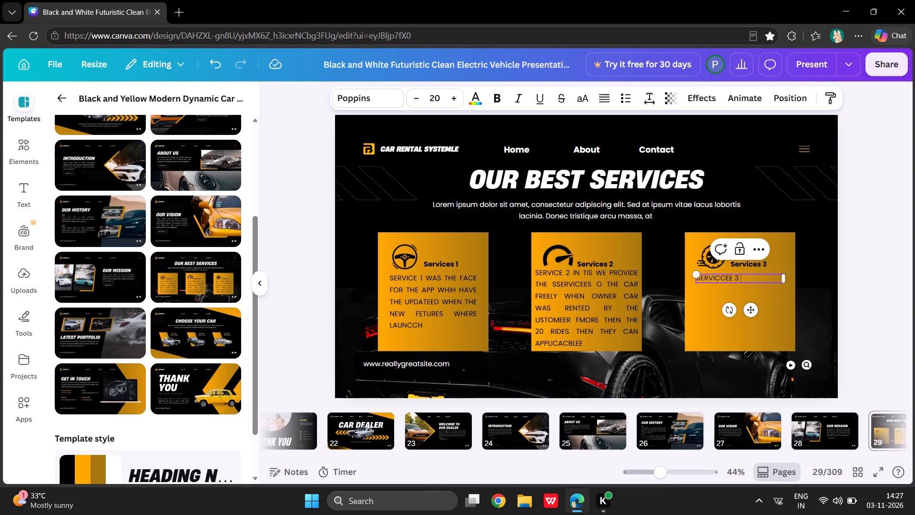
text(WAS)
key(space)
text(THE)
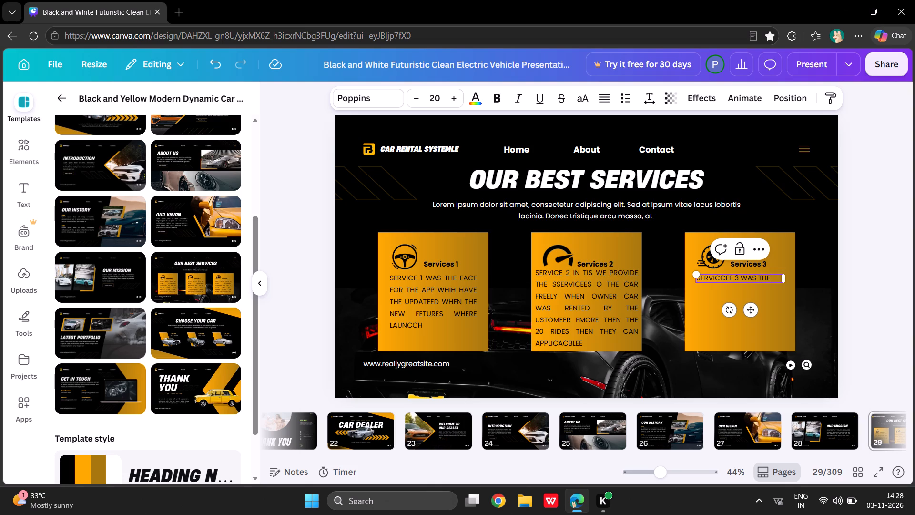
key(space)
Continue the Services 3 description with "MAINTANCE OF THE CARR WAS CHECKED BY THE APP DIRETLY TO PROVIDE FAIR BOOKING".
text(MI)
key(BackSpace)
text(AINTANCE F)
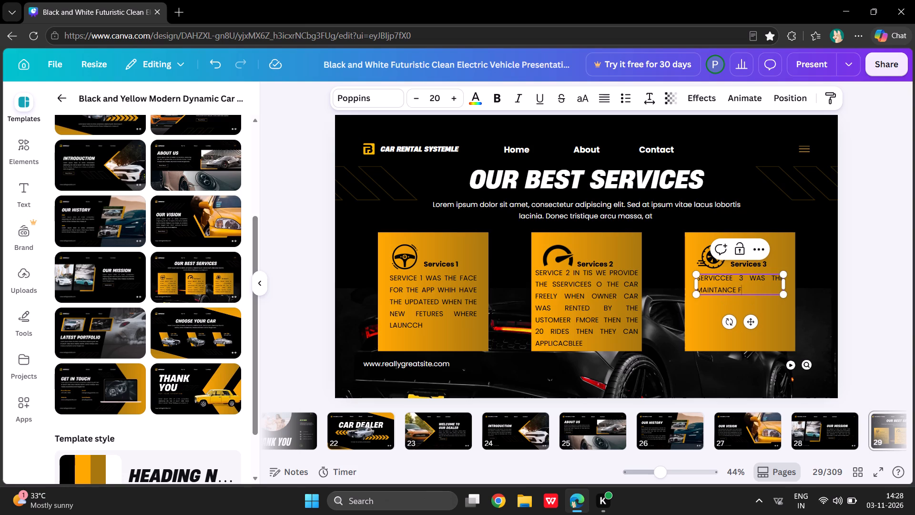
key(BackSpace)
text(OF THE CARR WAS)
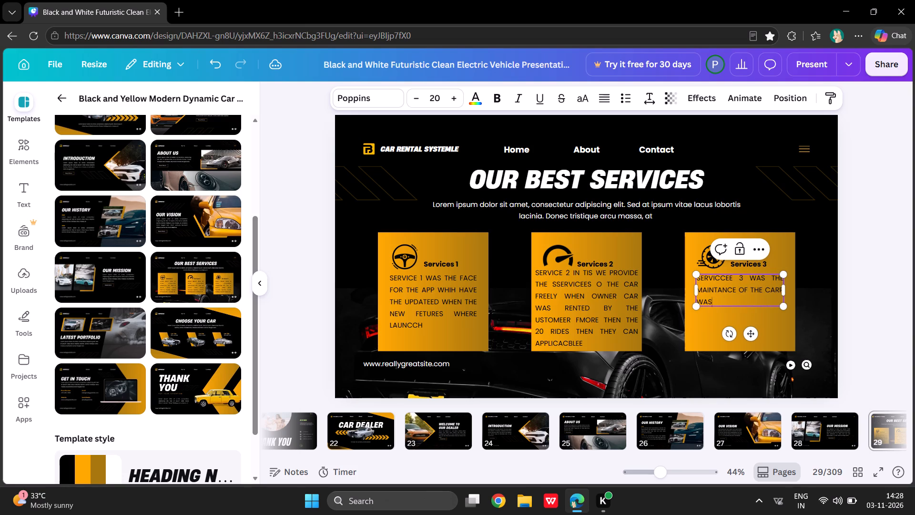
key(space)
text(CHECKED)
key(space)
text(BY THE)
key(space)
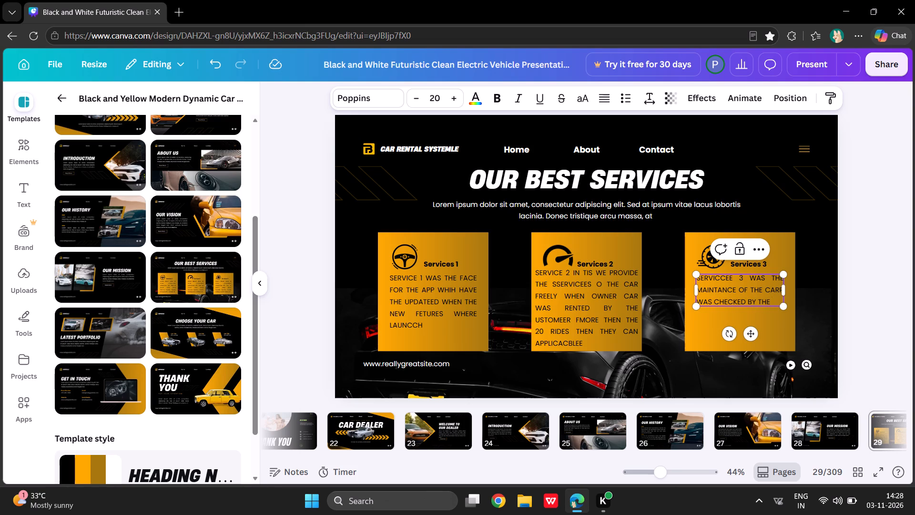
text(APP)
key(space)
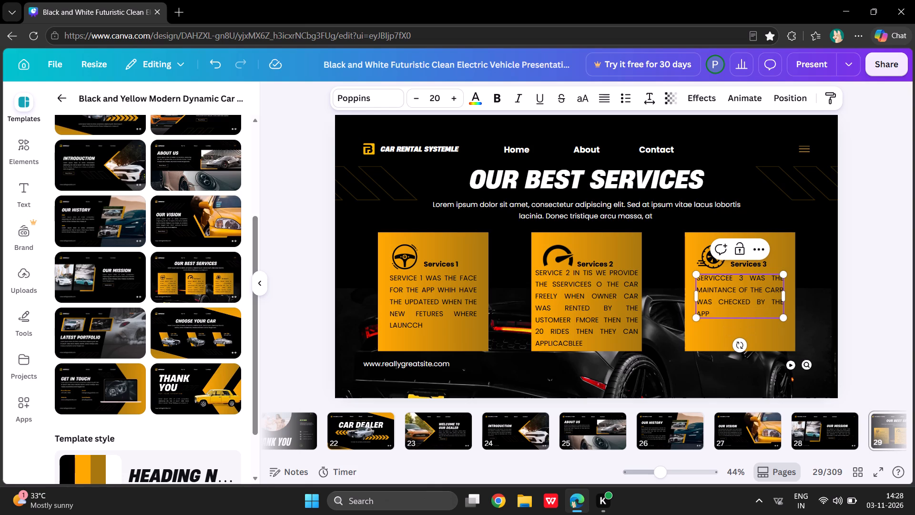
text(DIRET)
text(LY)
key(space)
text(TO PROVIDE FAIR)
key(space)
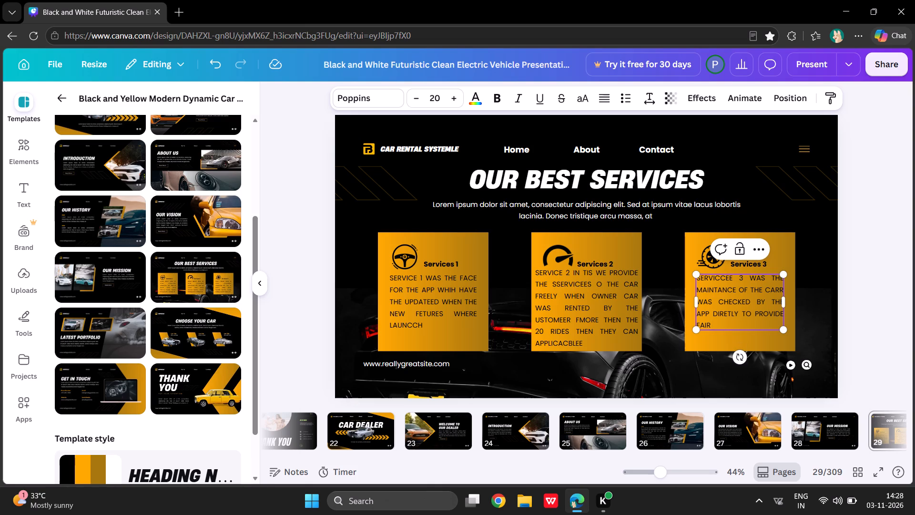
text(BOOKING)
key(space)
double_click(435, 369)
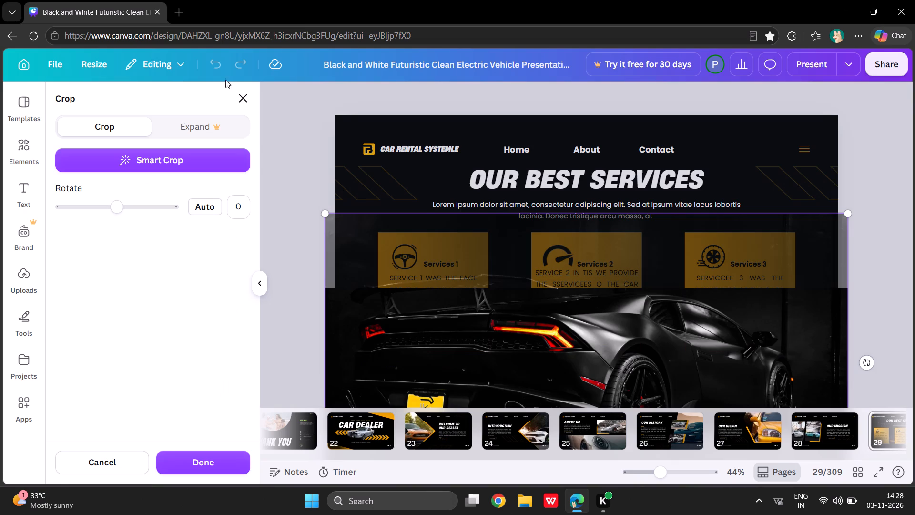
click(239, 96)
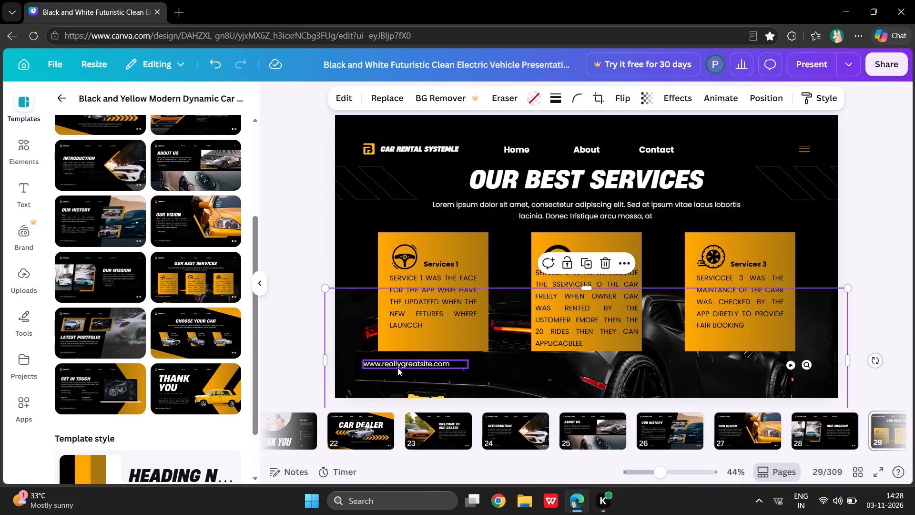
double_click(397, 368)
key(BackSpace)
text(WWW.CARRENTAL)
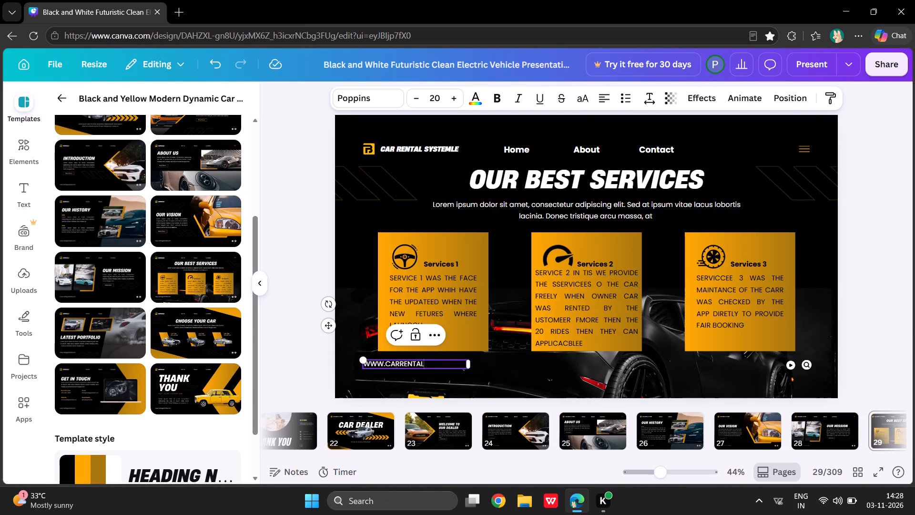
text(SYSTEM.COM)
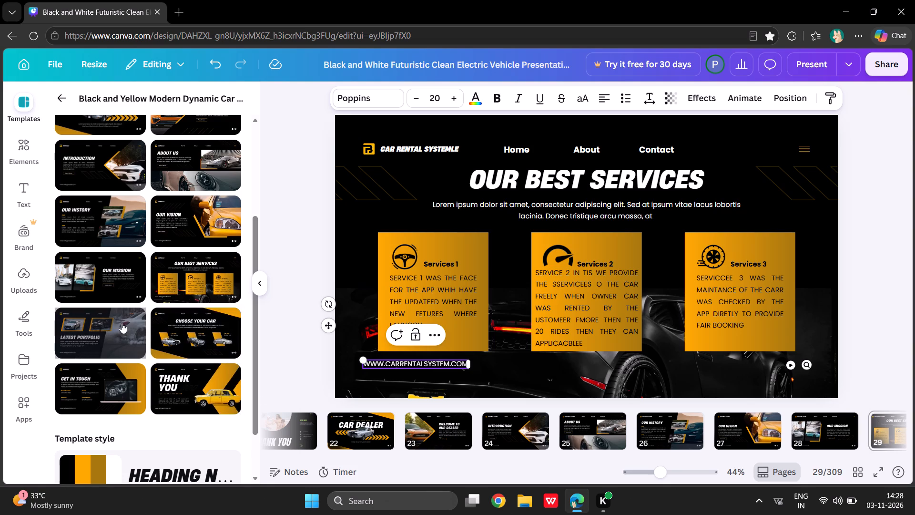
Add the template's "Latest Portfolio" slide as a new page after the Our Best Services slide.
click(122, 323)
click(499, 289)
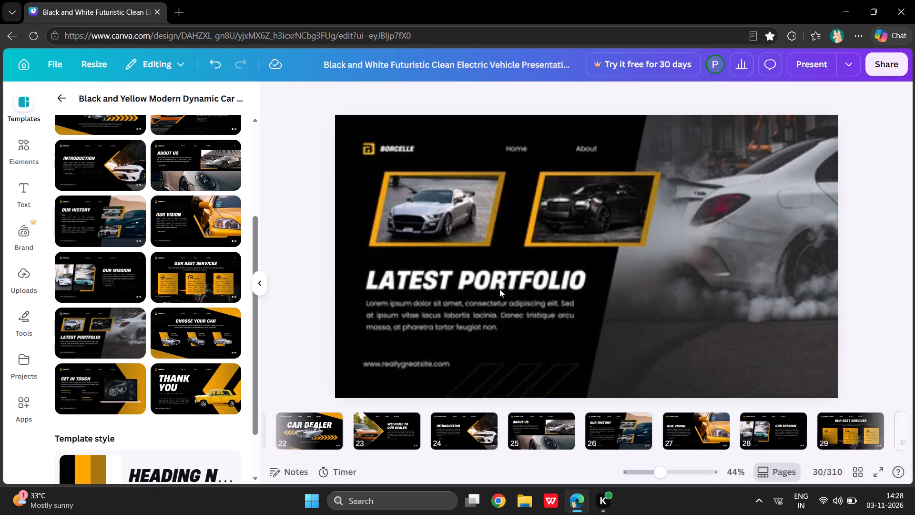
Overwrite the BORCELLE brand name on the Latest Portfolio slide with "CAR RENTAL SYSTEM" and widen its text box to fit one line.
click(400, 149)
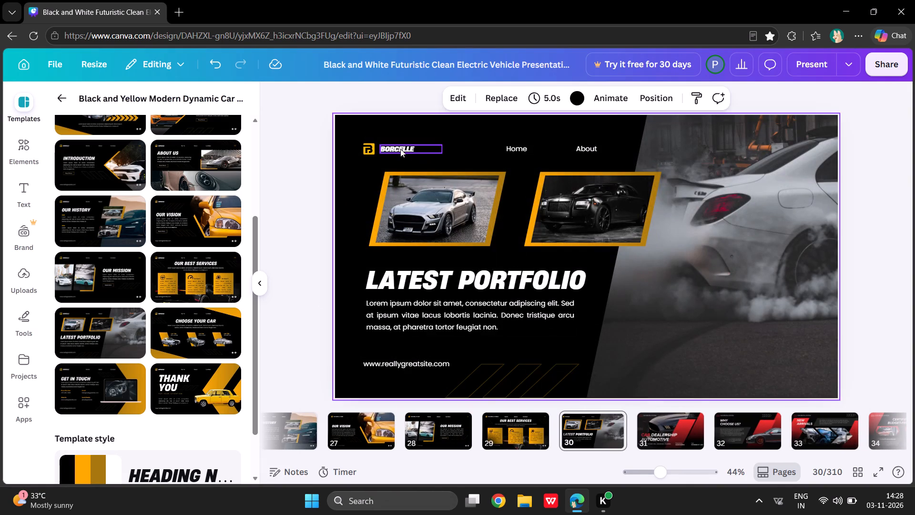
click(400, 149)
click(400, 149)
key(BackSpace)
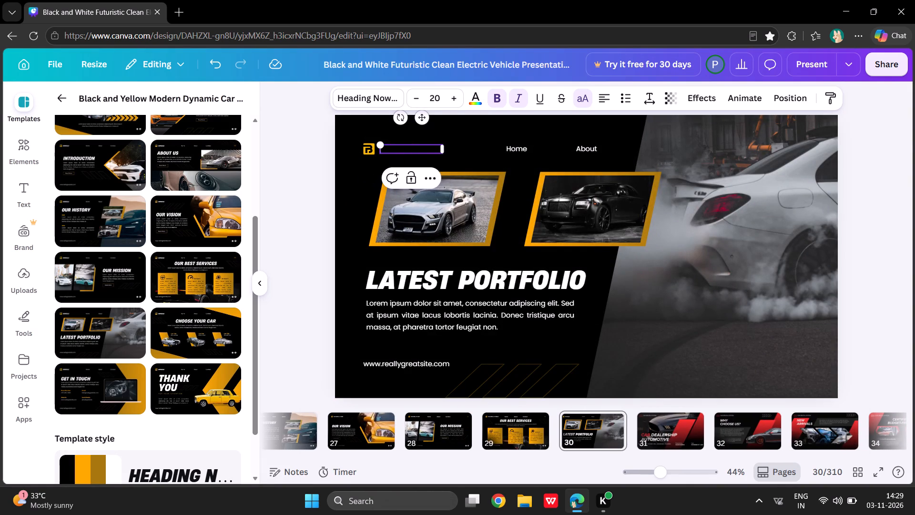
text(CAR RENTAL SSYSTEM)
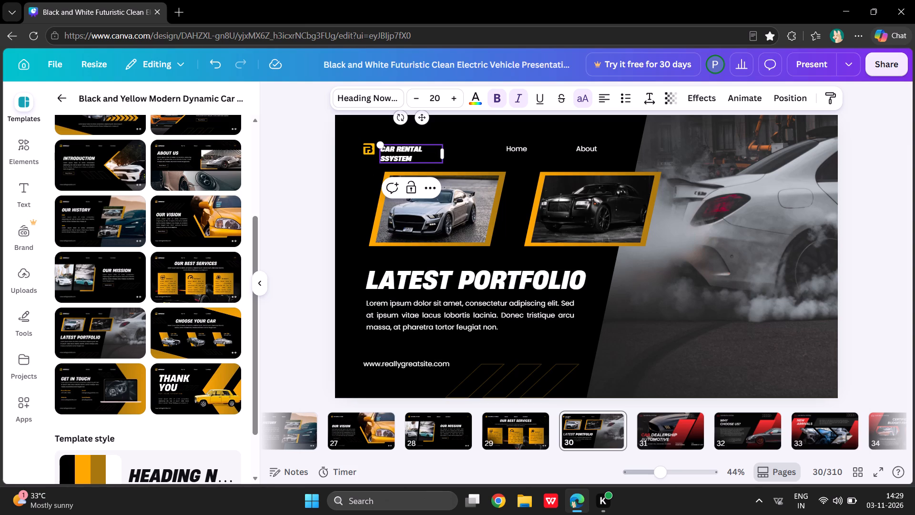
click(386, 159)
key(BackSpace)
drag(444, 153, 461, 150)
Set the Home and About navigation labels on the Latest Portfolio slide to font size 24 and bold.
click(514, 149)
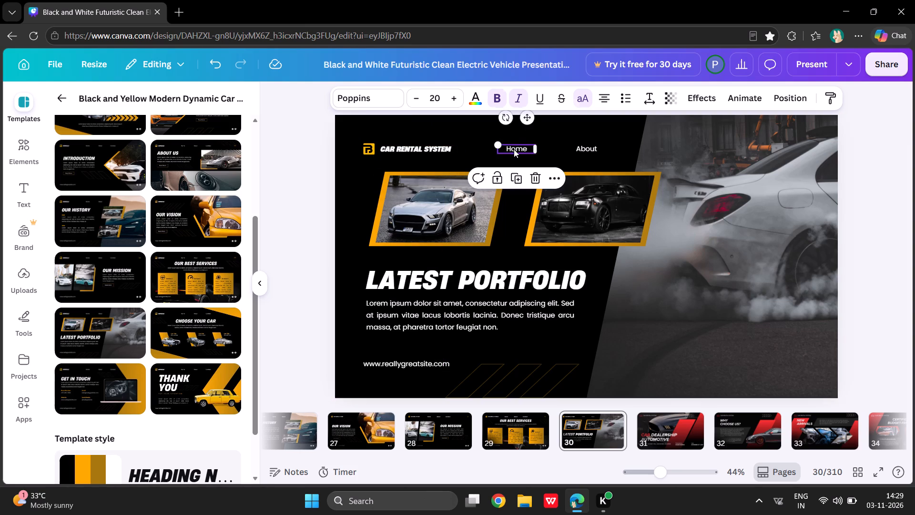
triple_click(454, 91)
click(454, 91)
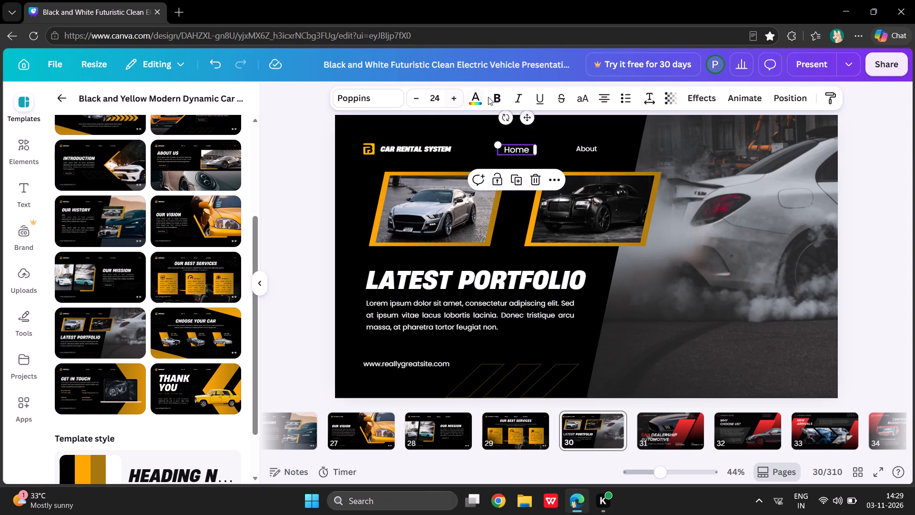
click(491, 96)
click(575, 148)
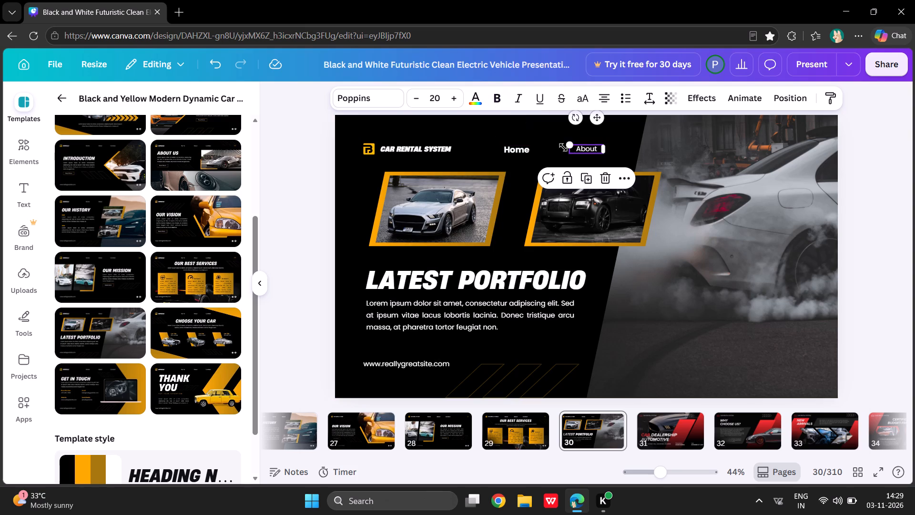
triple_click(454, 92)
click(454, 92)
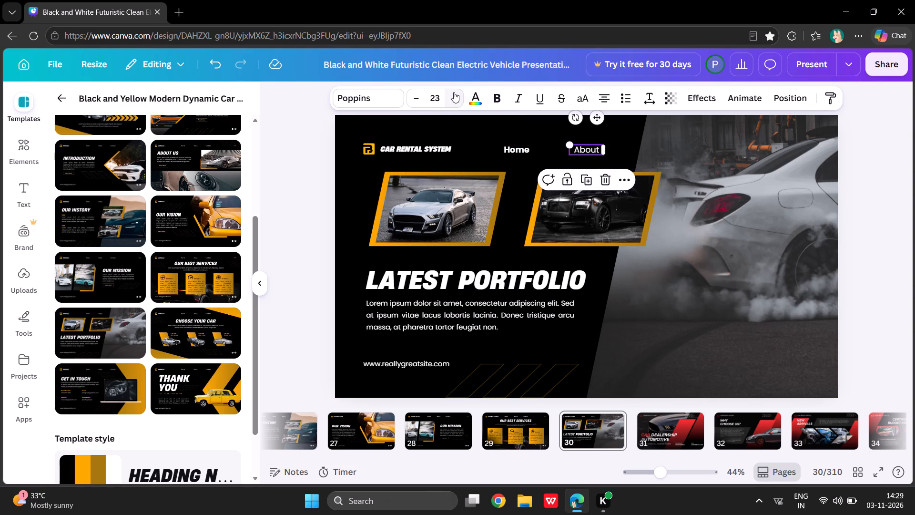
click(493, 104)
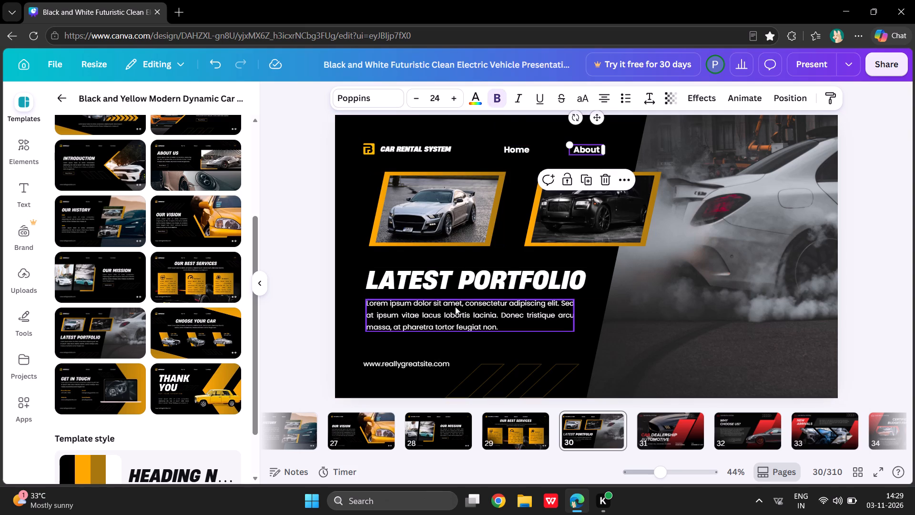
Replace the placeholder paragraph on the Latest Portfolio slide with "THE PORTFOLIA WAS PERFECT WHICH IS MANAGED BY THE ARE FINCIAL DEPARTAMENT".
double_click(455, 307)
key(BackSpace)
text(THE PORT)
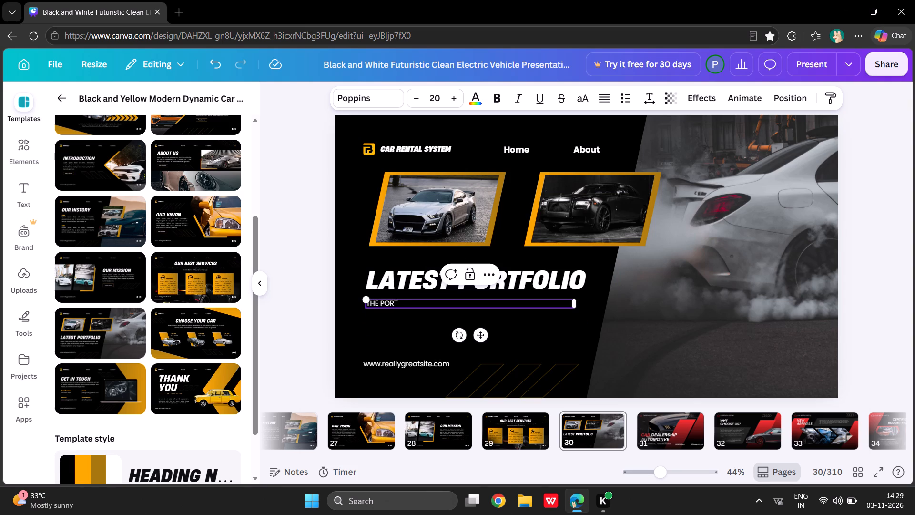
text(FOLIA W)
text(WA)
key(BackSpace)
key(BackSpace)
text(AS PERFECT WHICH IS MANAGED)
key(space)
text(BY THE)
key(space)
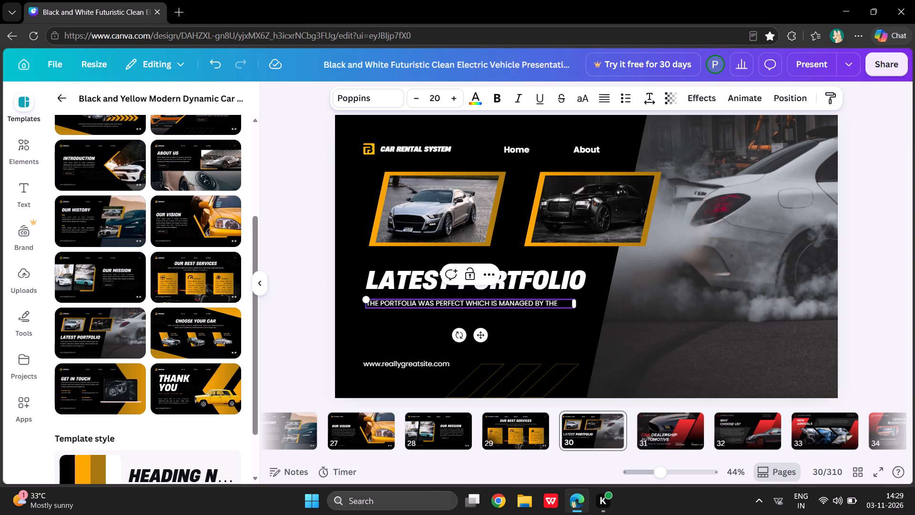
text(ARE FINCIAL)
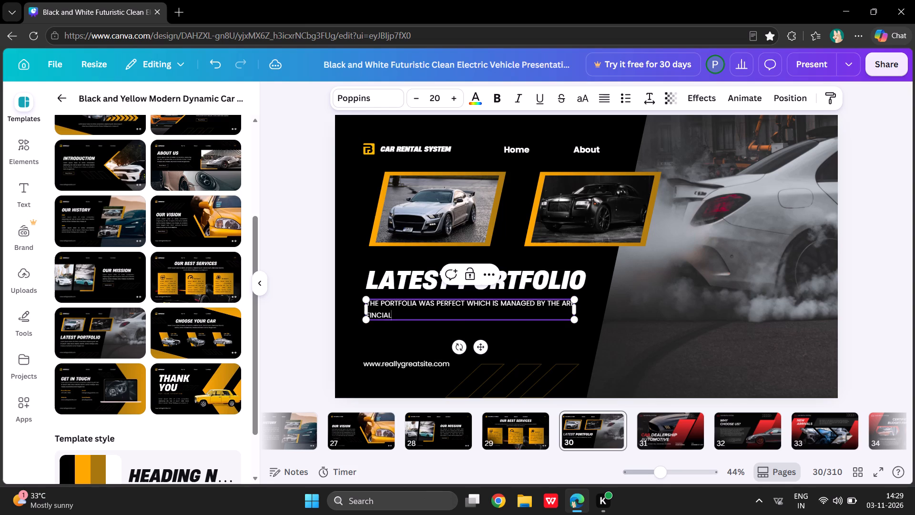
key(space)
text(DEPARTAA)
key(BackSpace)
text(MENT)
key(space)
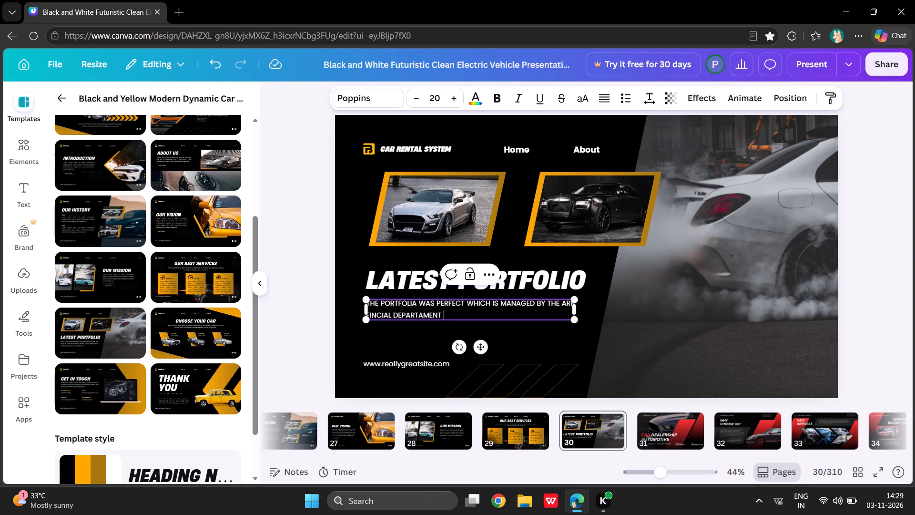
Continue the Latest Portfolio paragraph with "IN THE LAUNCHING YEAR OUR COMPAANY TURNOVER WAS ONLY 6CR-20CR".
text(FROM THE LAUNCHING)
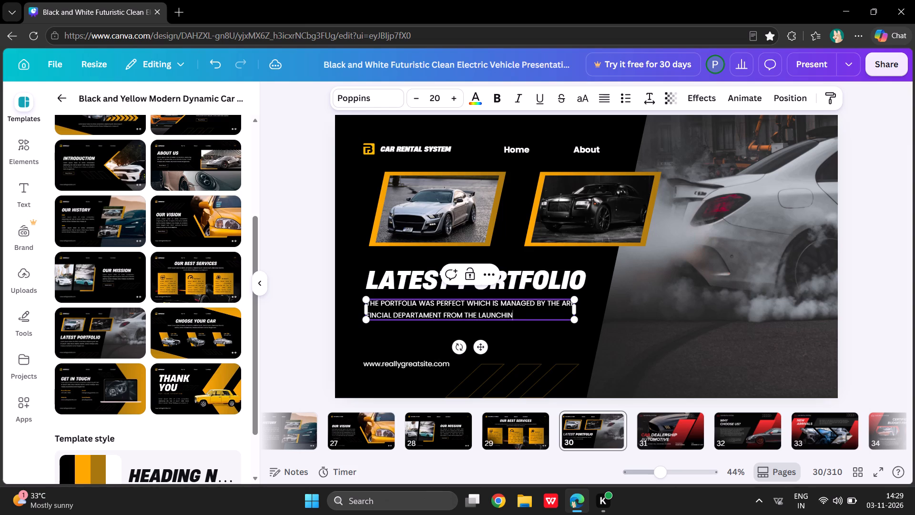
click(462, 314)
key(BackSpace)
key(BackSpace)
key(BackSpace)
key(BackSpace)
text(IN)
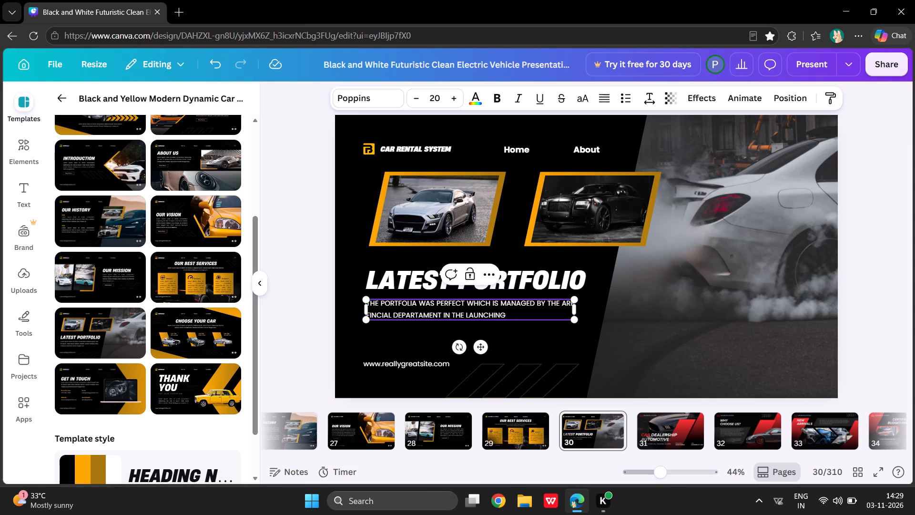
click(514, 312)
key(space)
text(YEAR A)
key(BackSpace)
text(OUR COMPAANY TURN)
key(space)
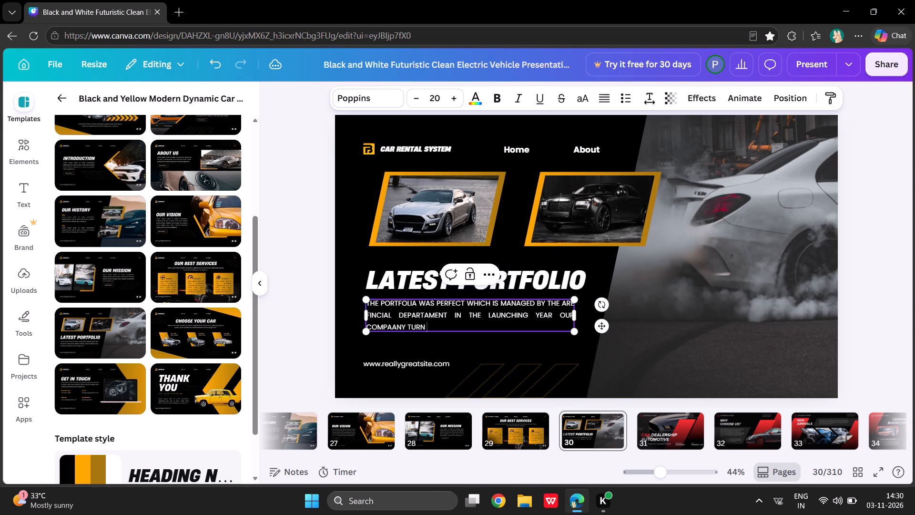
key(BackSpace)
text(OVER WAS ONLY 6)
text(CR)
text(-20)
key(BackSpace)
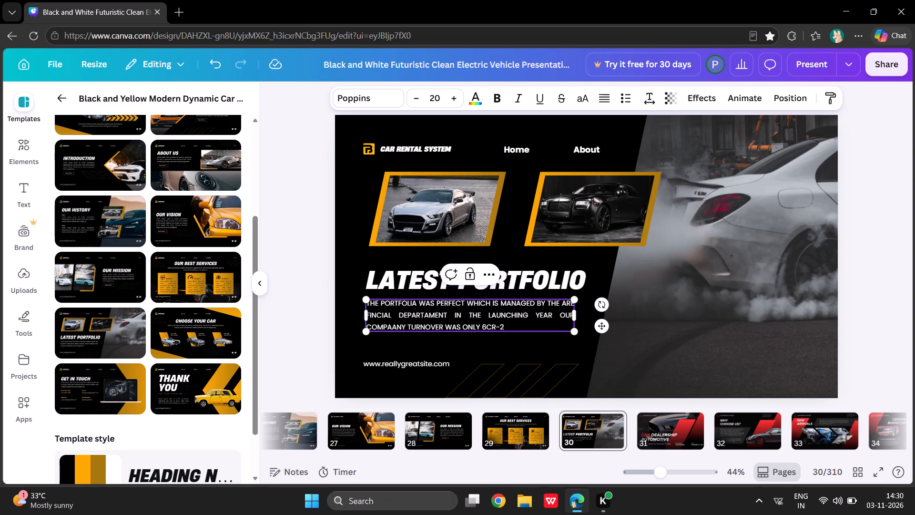
key(0)
text(CR)
Extend the paragraph with "AND IT WAS GROW FROM THIS TO 550CRR TO THE 900CR TURNOVER IN THE YEER 2026".
key(space)
text(AND)
key(space)
text(IT WAS GROW)
key(space)
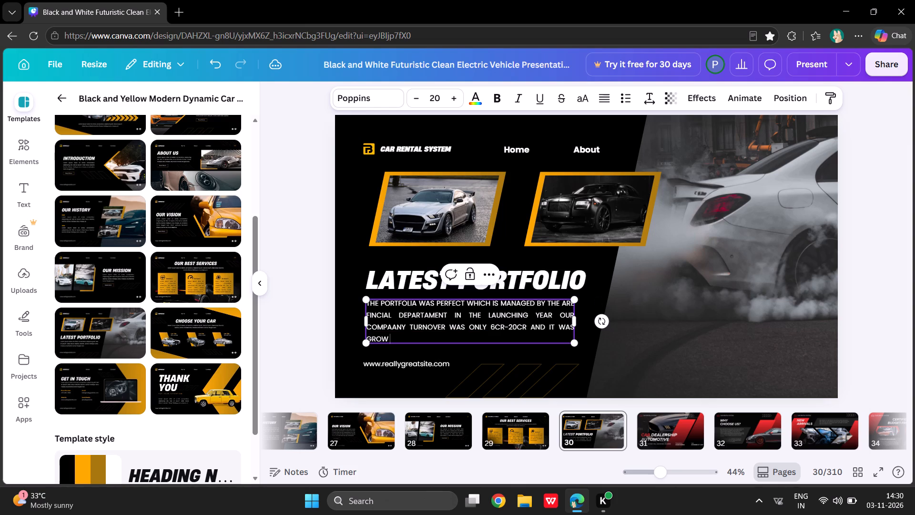
text(FROM THIS T)
text(O 550 -C)
key(BackSpace)
key(BackSpace)
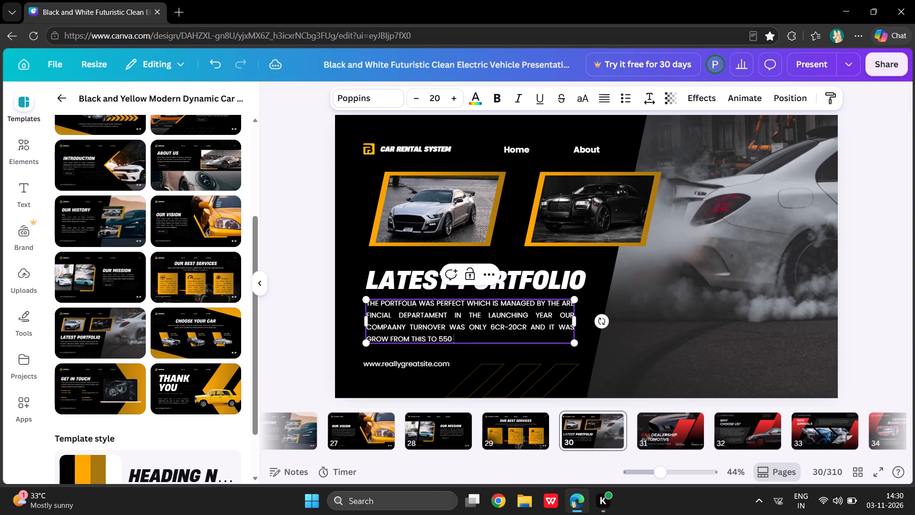
key(BackSpace)
text(CRR)
key(space)
text(TO THE)
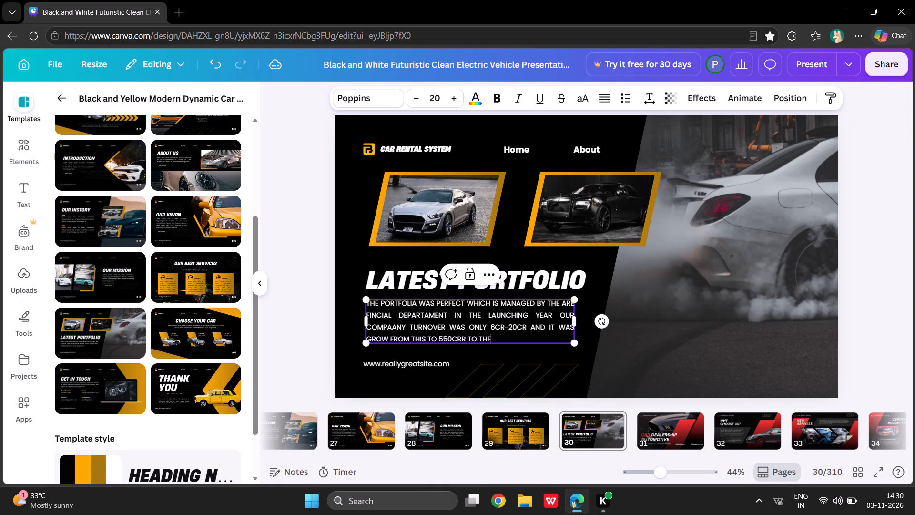
key(space)
text(900-)
key(BackSpace)
text(CR TURNOVER)
key(space)
text(IN THE YEER 2026)
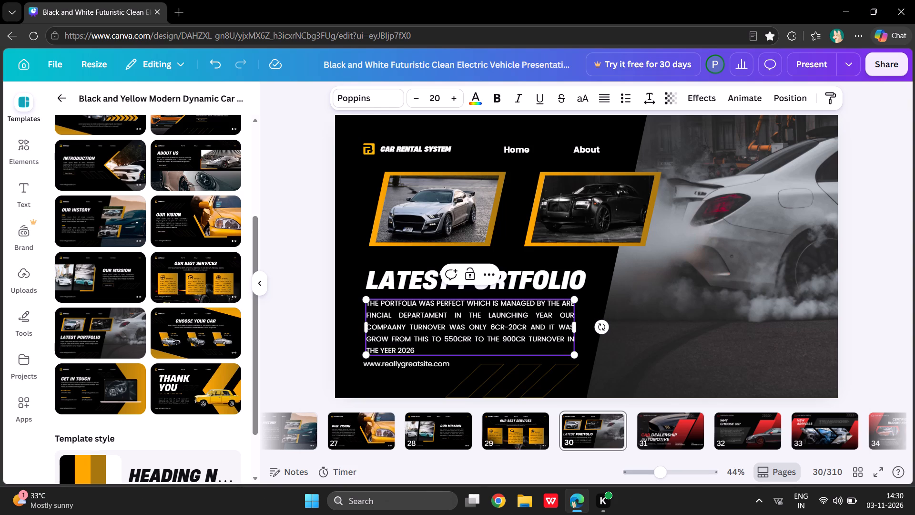
Add the words "ND OUR AIM" after the year 2026 in the Latest Portfolio paragraph.
key(space)
text(ND)
key(space)
text(OUR AIM)
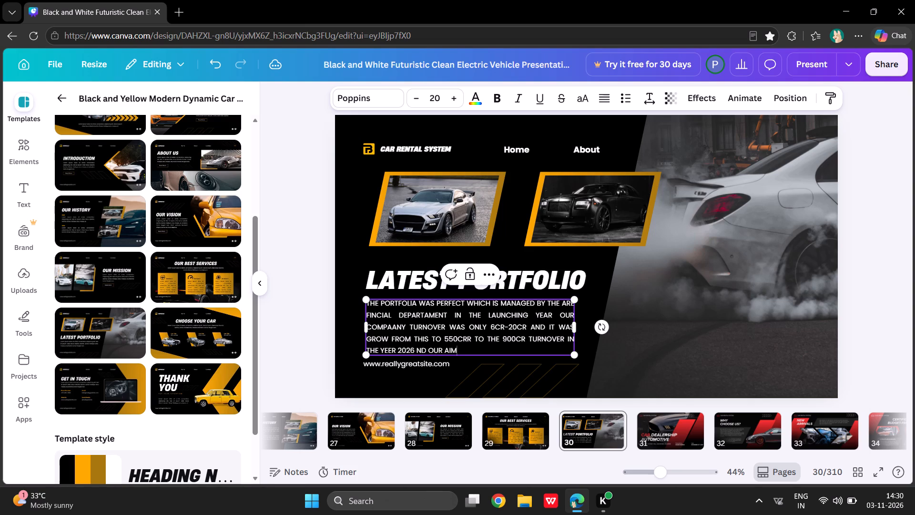
key(space)
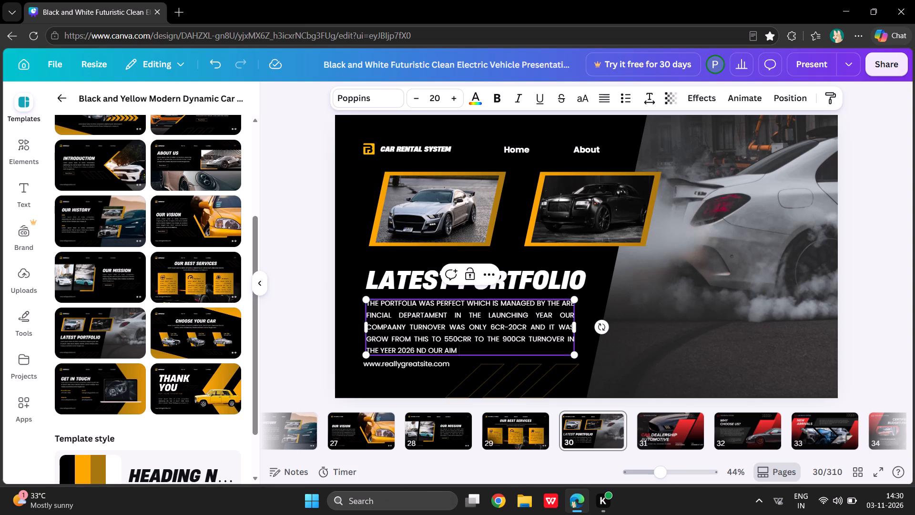
Shorten the launching-year turnover range in the paragraph to just "20CR".
click(511, 324)
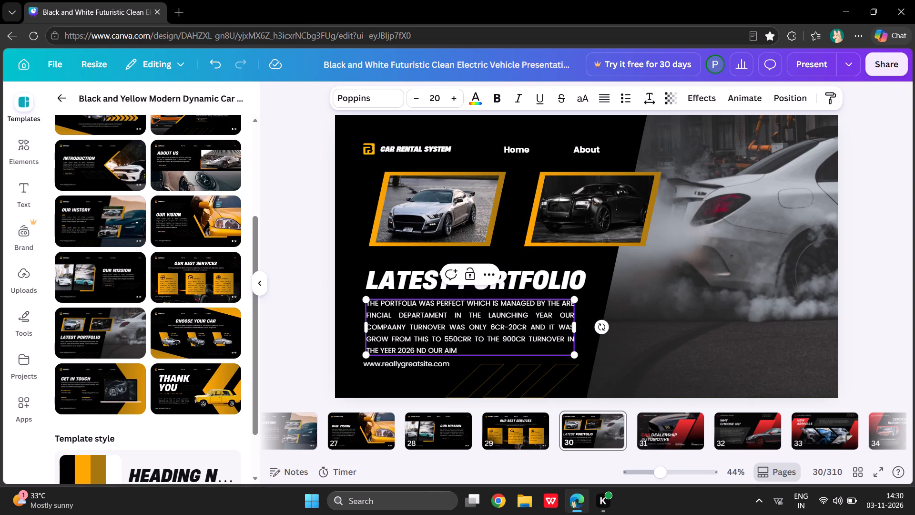
click(508, 327)
key(BackSpace)
key(BackSpace)
key(BackSpace)
key(BackSpace)
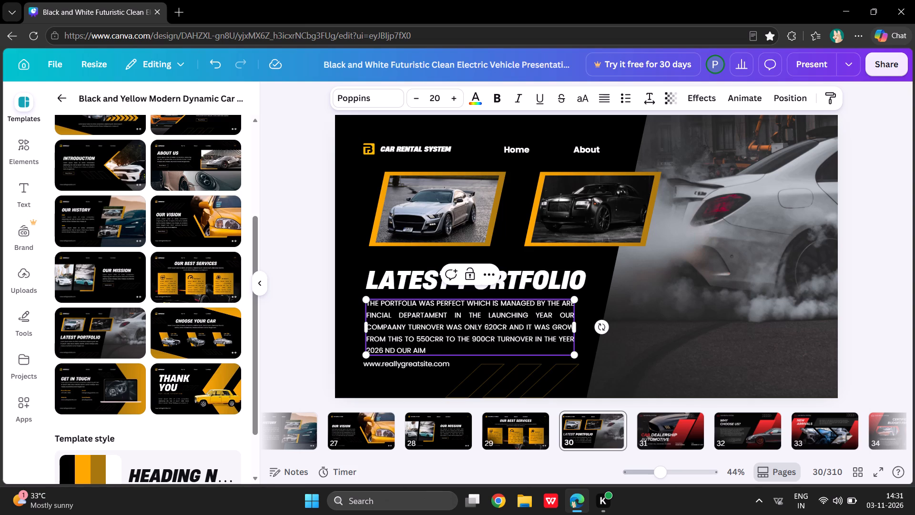
Delete the intermediate 550CRR figure so the growth phrase reads "FROM THIS TO 900CR TURNOVER".
click(472, 343)
key(BackSpace)
key(BackSpace)
key(BackSpace)
key(BackSpace)
key(BackSpace)
key(BackSpace)
key(BackSpace)
key(BackSpace)
key(BackSpace)
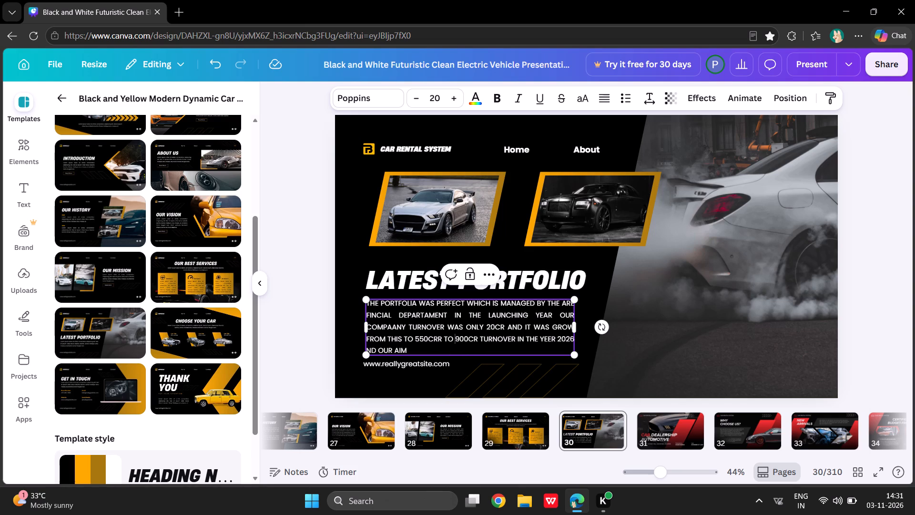
key(BackSpace)
key(BackSpace)
key(BackSpace)
key(BackSpace)
key(BackSpace)
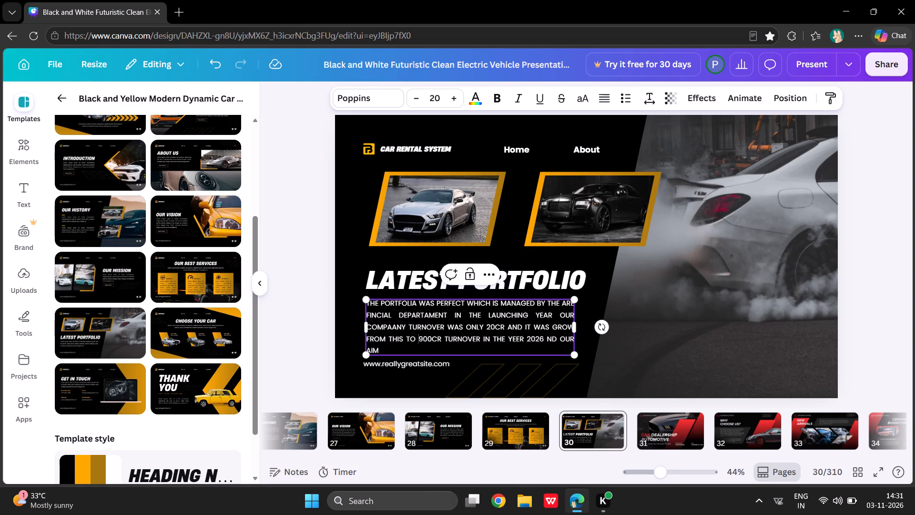
Finish the Latest Portfolio paragraph after "OUR AIM" with "THE 2027 TURN OVER WILL BE THE 1500CR".
click(417, 350)
text(TH E)
key(BackSpace)
key(e)
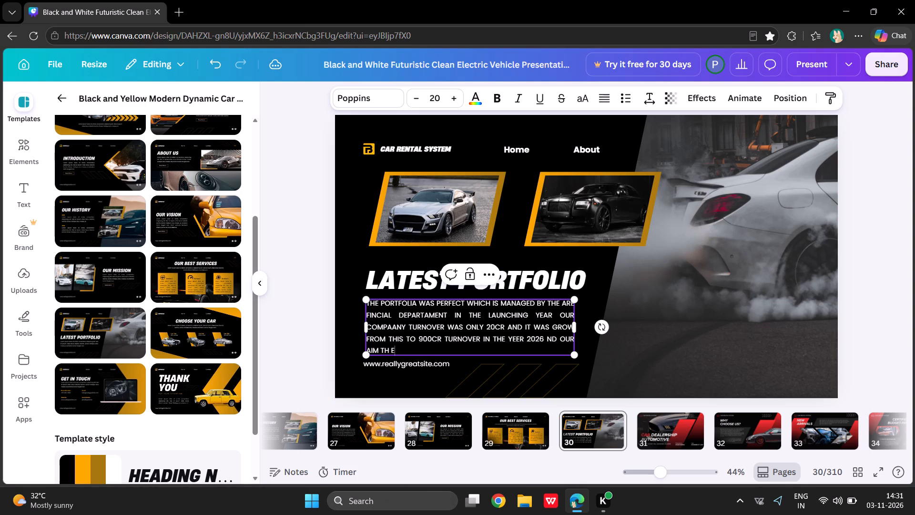
key(BackSpace)
key(BackSpace)
text(E)
key(space)
text(2027 TURN OVER WILL BE THE)
key(space)
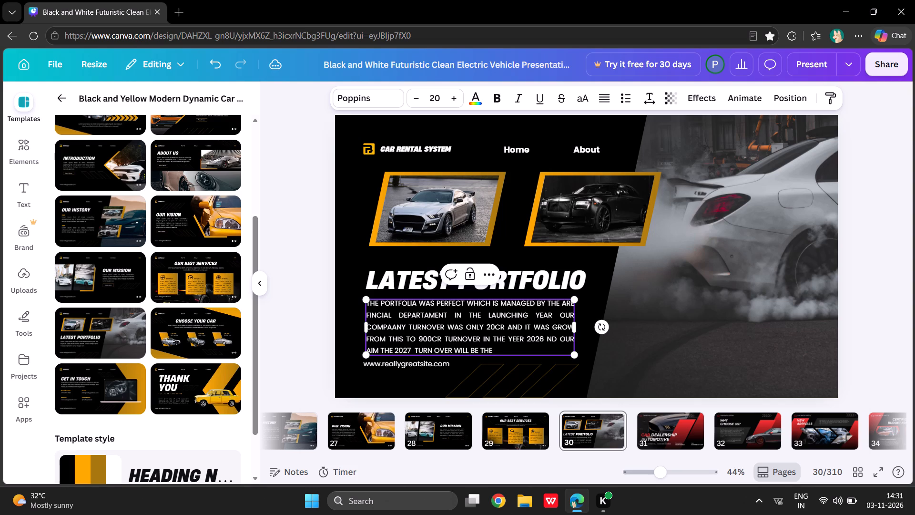
text(15000)
key(BackSpace)
text(CR)
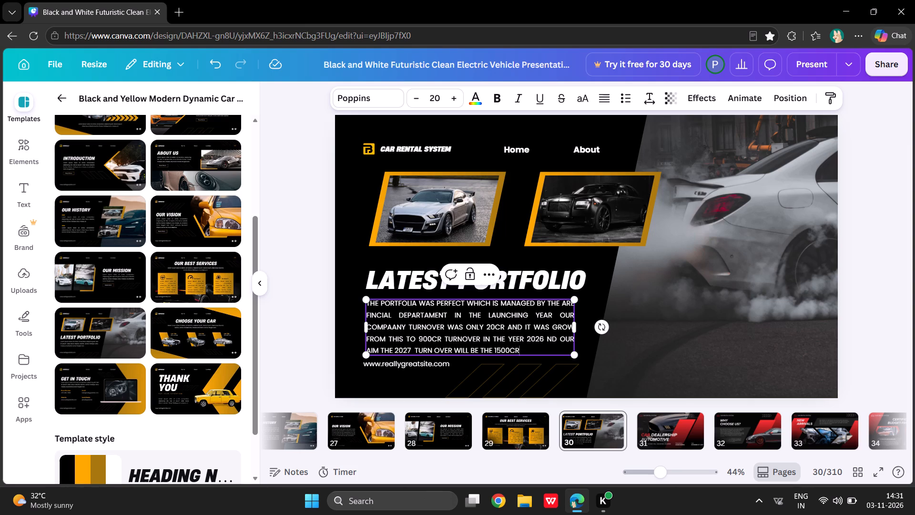
key(space)
Move the web address on the Latest Portfolio slide slightly lower, clear of the paragraph.
drag(382, 365, 383, 371)
double_click(386, 372)
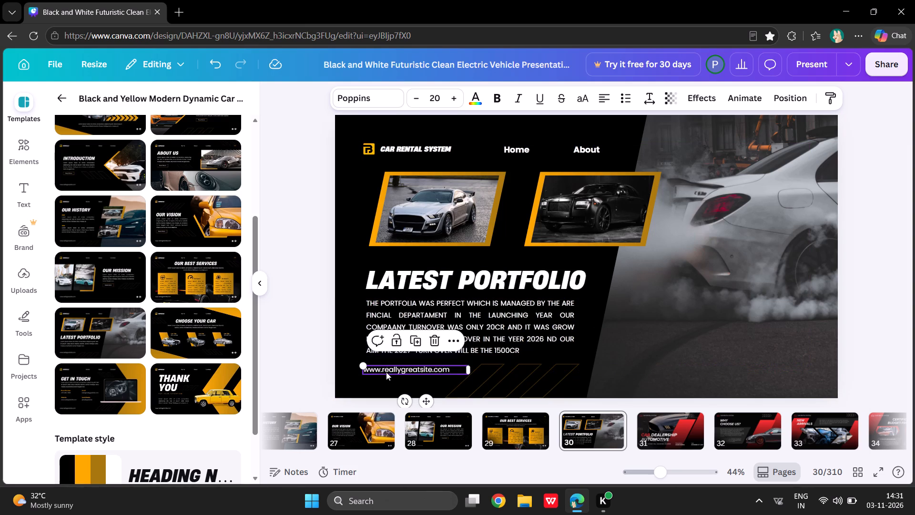
key(BackSpace)
text(WWW)
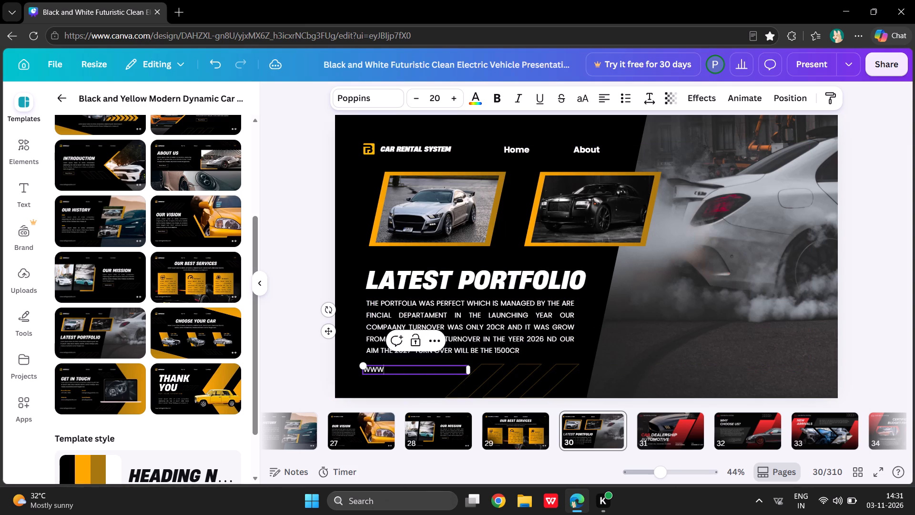
text(.CARRENTAALSSYSTEM)
key(Left)
key(Left)
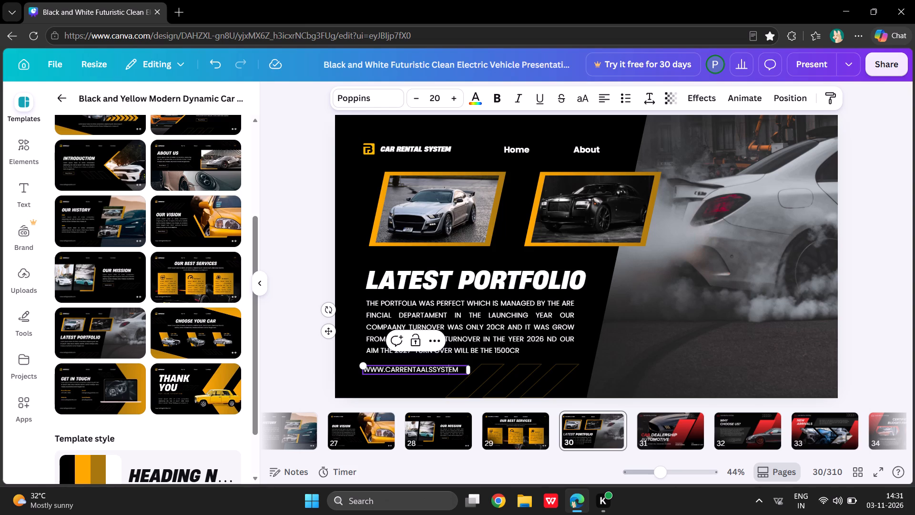
key(Left)
key(Left)
key(Left)
key(BackSpace)
key(Right)
key(Right)
key(Right)
key(Right)
key(Right)
key(Right)
text(.COM)
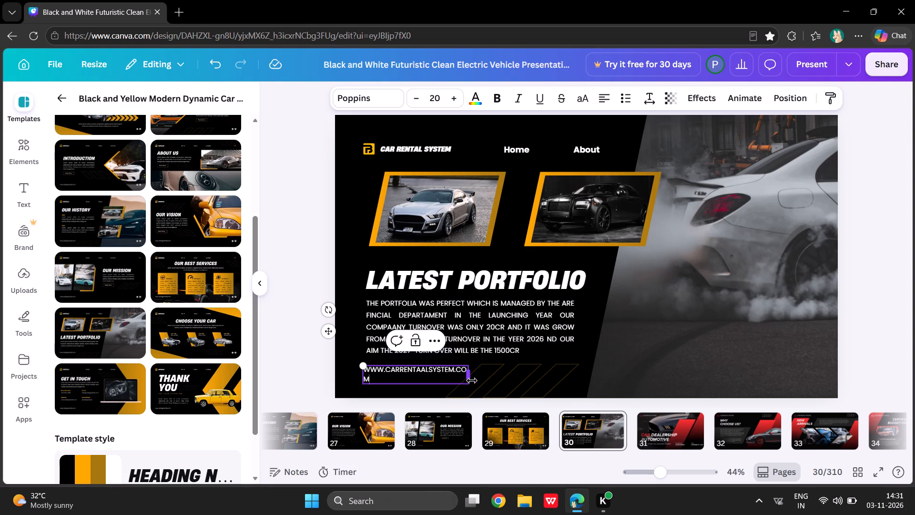
drag(472, 375, 479, 373)
click(422, 369)
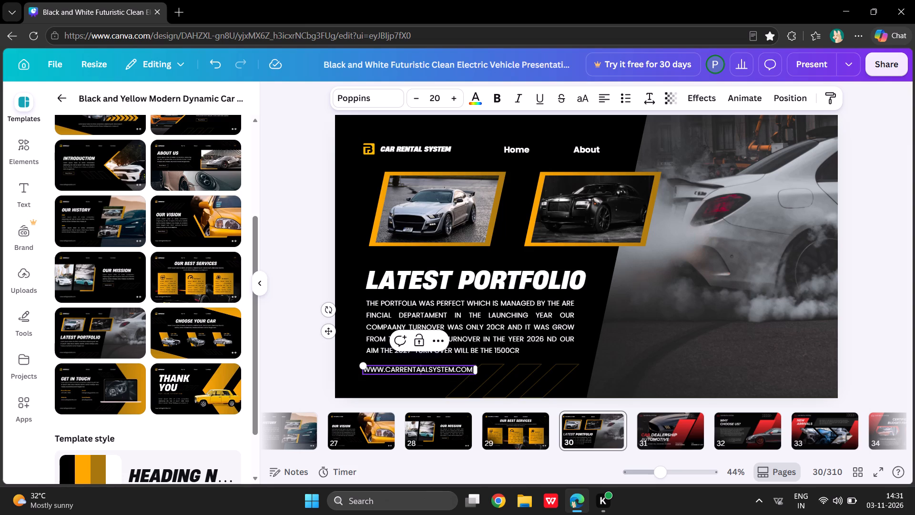
key(BackSpace)
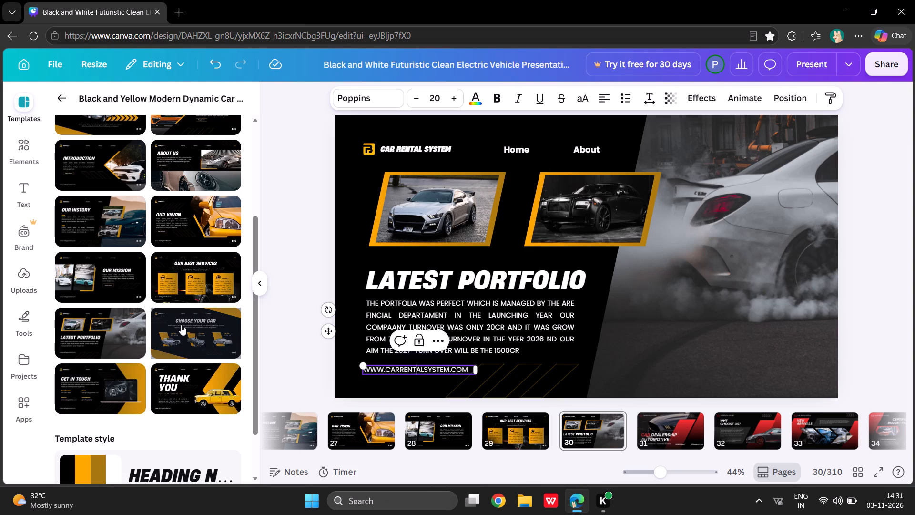
Add the Choose Your Car template as a new page after the Latest Portfolio slide.
click(172, 316)
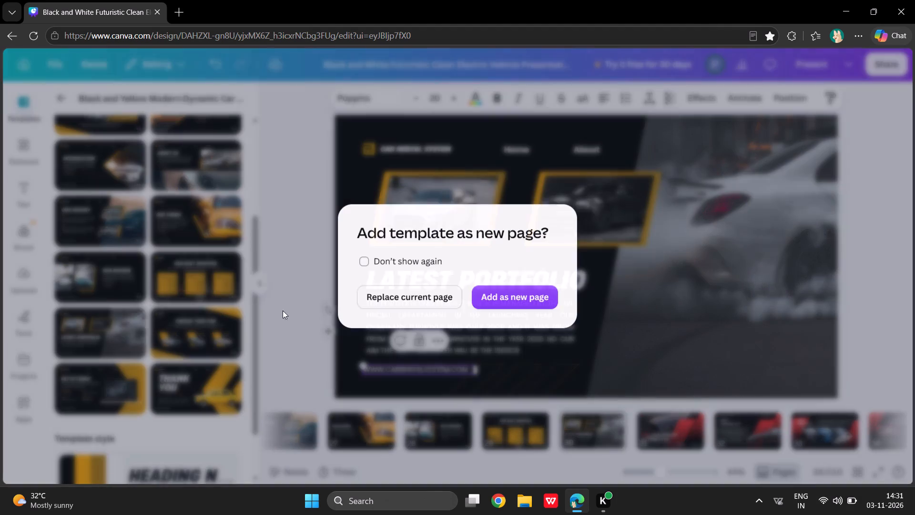
click(500, 298)
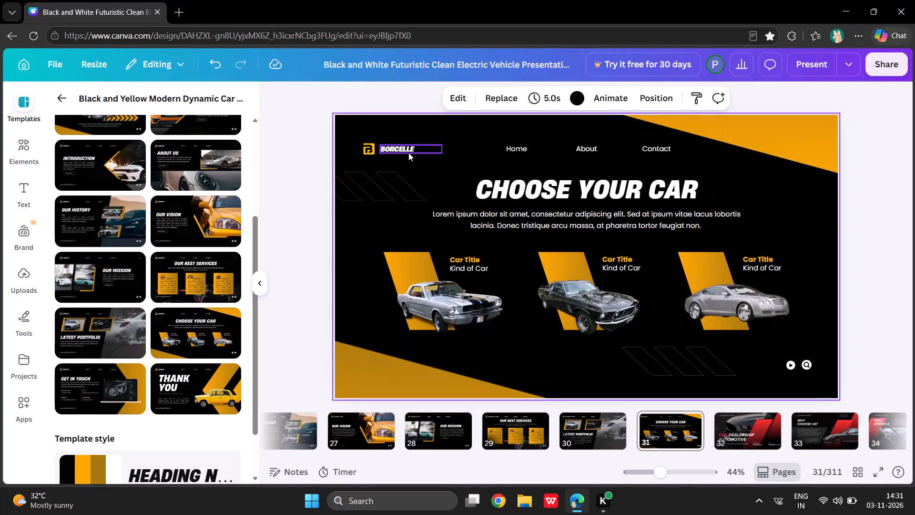
Replace the BORCELLE brand name with "CAR RENTAL SYSTEM" and widen its text box so it fits on one line.
double_click(413, 147)
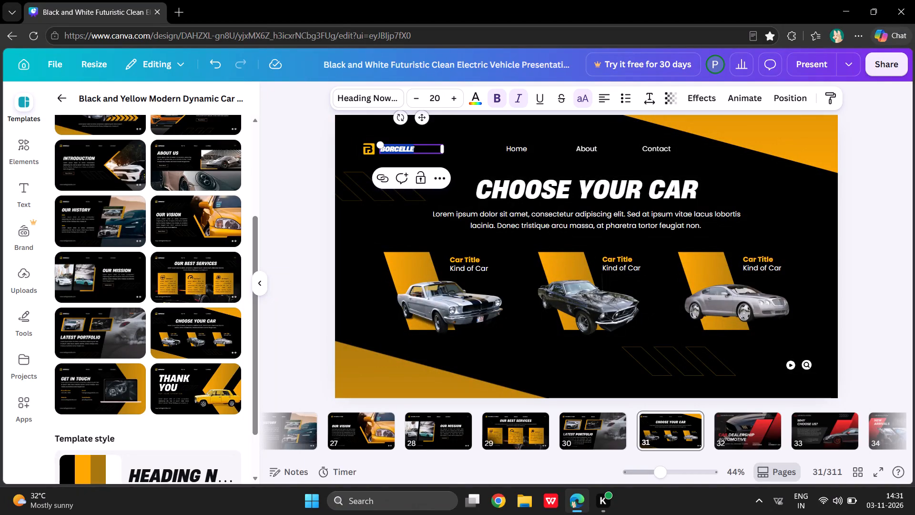
key(BackSpace)
text(CAR RENTAL SYSSTEM)
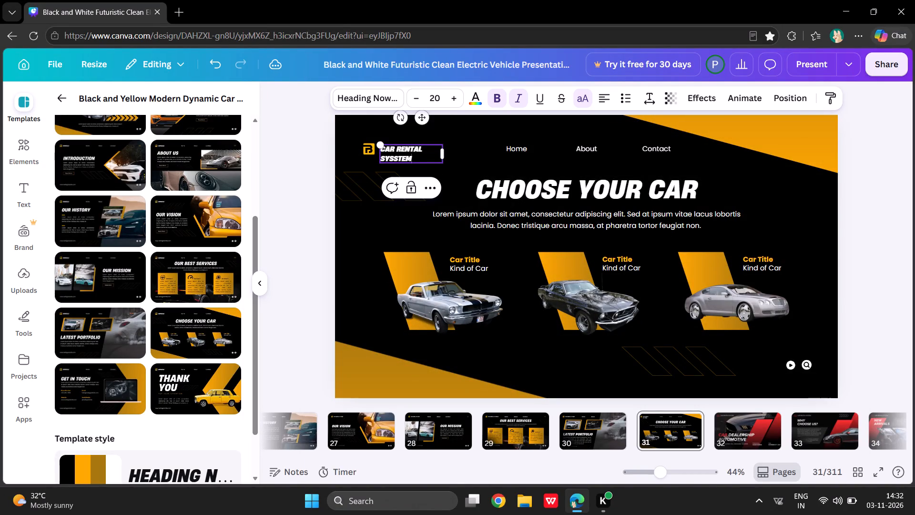
click(395, 158)
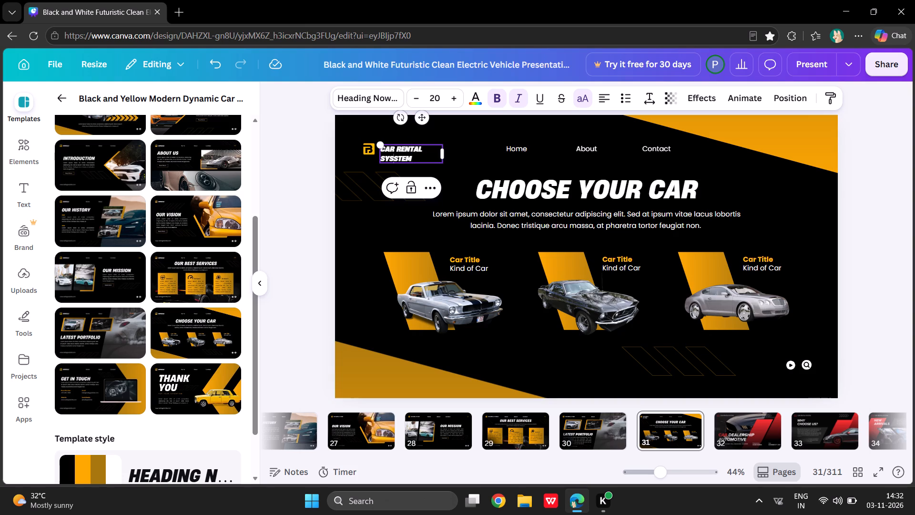
key(BackSpace)
drag(442, 148, 453, 145)
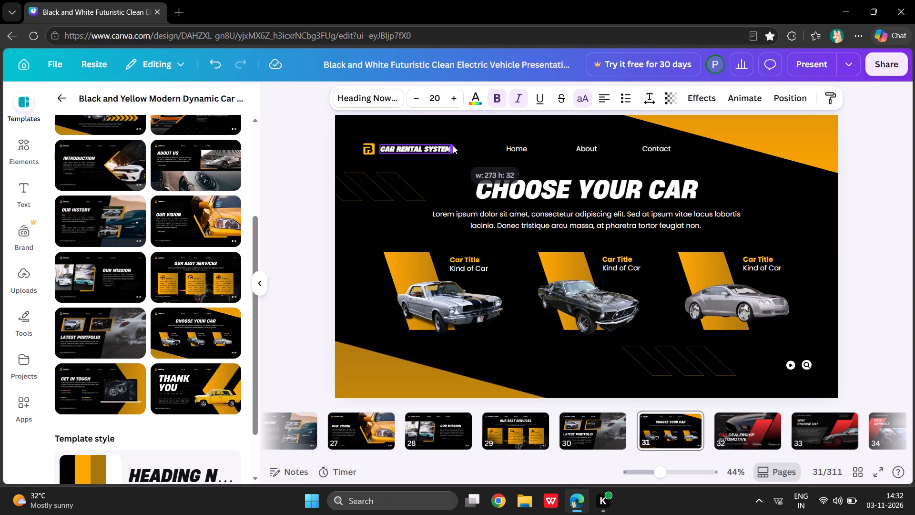
drag(453, 145, 455, 145)
Set the Home, About and Contact navigation labels on the Choose Your Car slide to size 24 and bold.
click(524, 144)
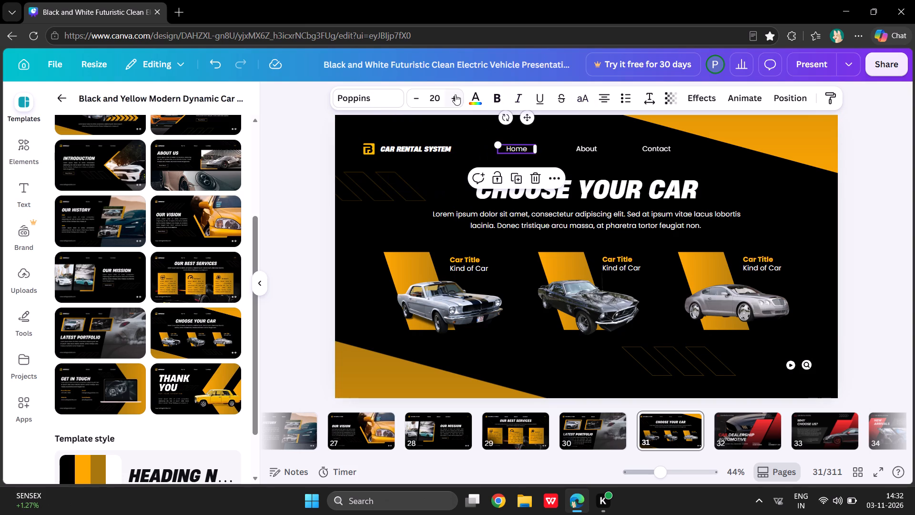
click(455, 95)
double_click(455, 95)
click(455, 95)
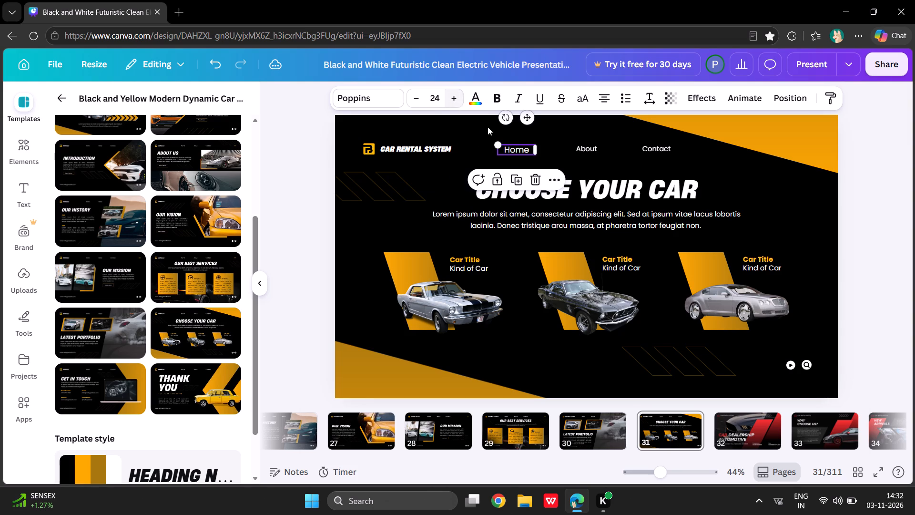
click(499, 100)
click(579, 147)
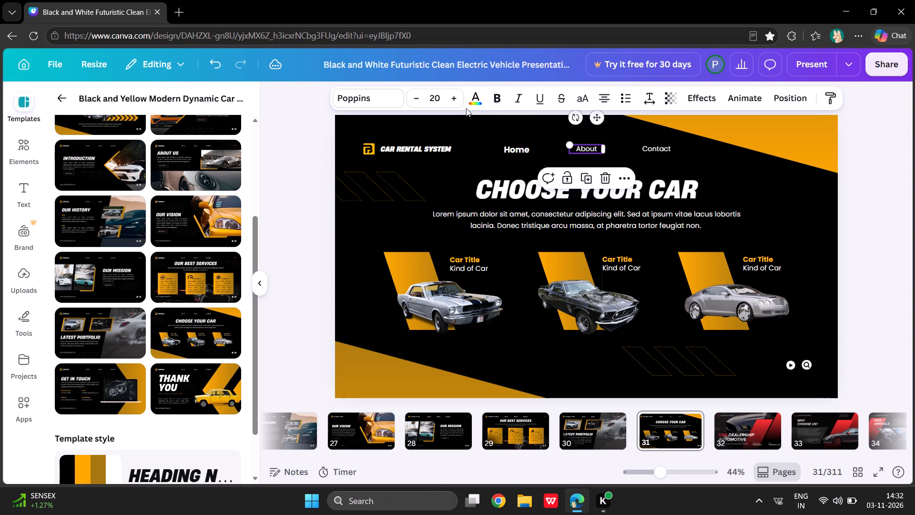
triple_click(458, 104)
click(458, 104)
click(496, 100)
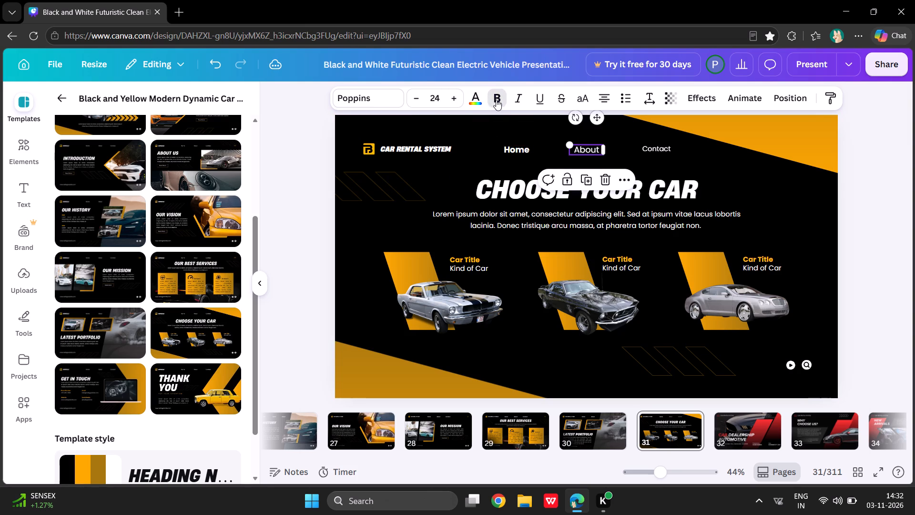
click(644, 154)
triple_click(459, 97)
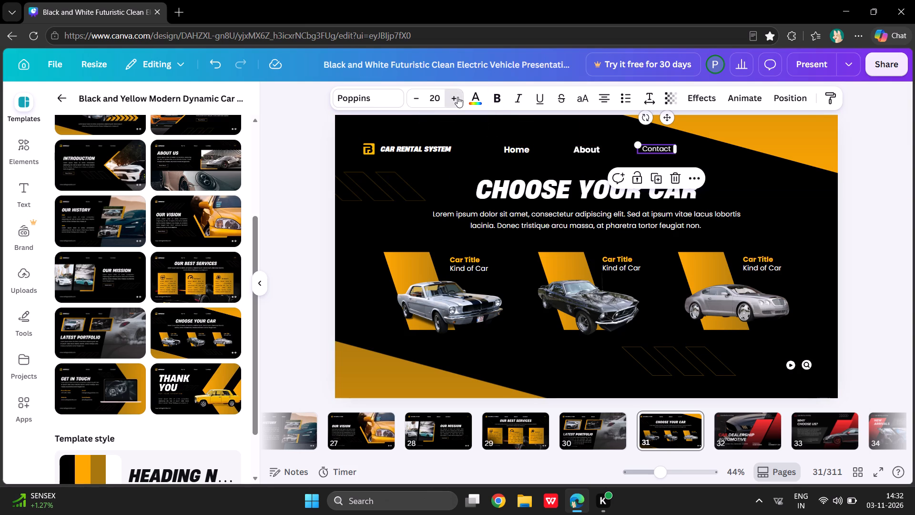
double_click(457, 97)
click(417, 98)
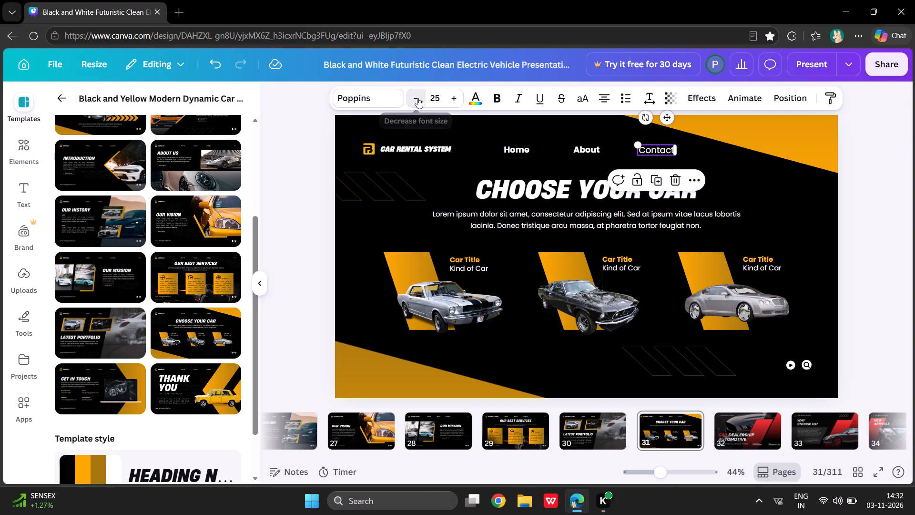
click(494, 99)
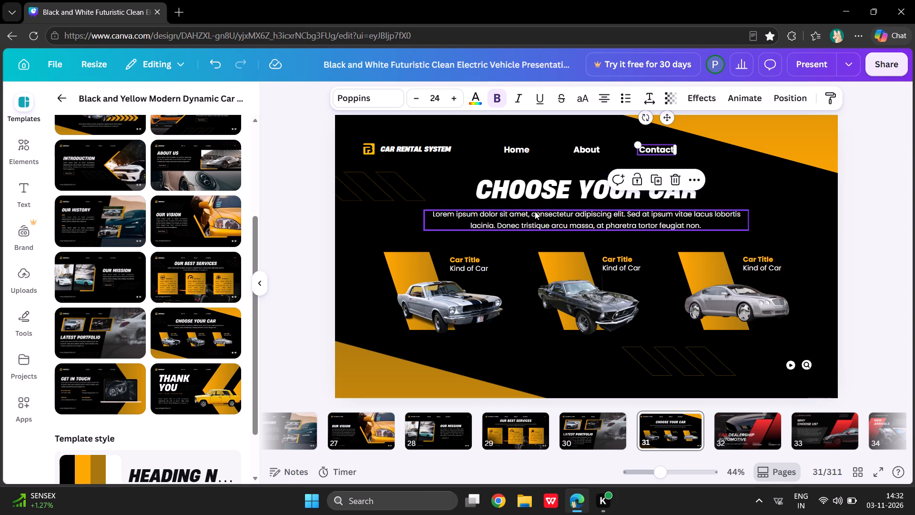
Replace the Choose Your Car paragraph with "THE CAR SELECTION WAS UPTO TO WHAT PUURPOSE OF THE YOU RENT THHE CAR WE HAAVE PROVIDDE".
double_click(535, 211)
key(BackSpace)
text(THE)
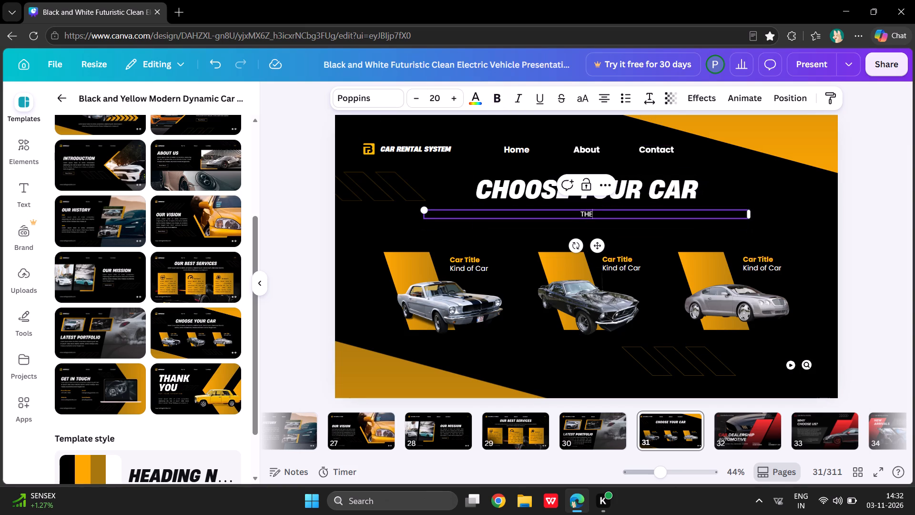
key(space)
text(CAR SELECTION WAS UPTO TO WHAT PUURPOSE)
key(space)
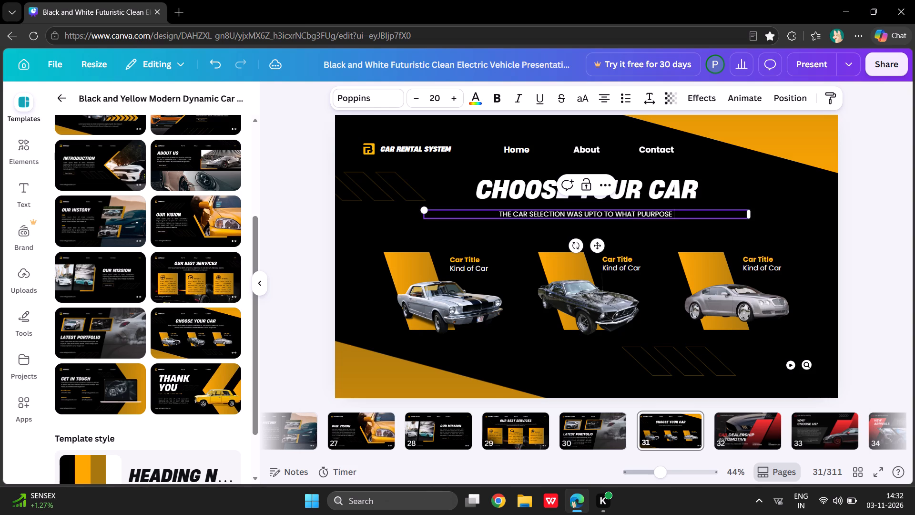
text(OF)
key(space)
text(THE YOU RENT THHE CAR WE HAAVE PROVIDDE)
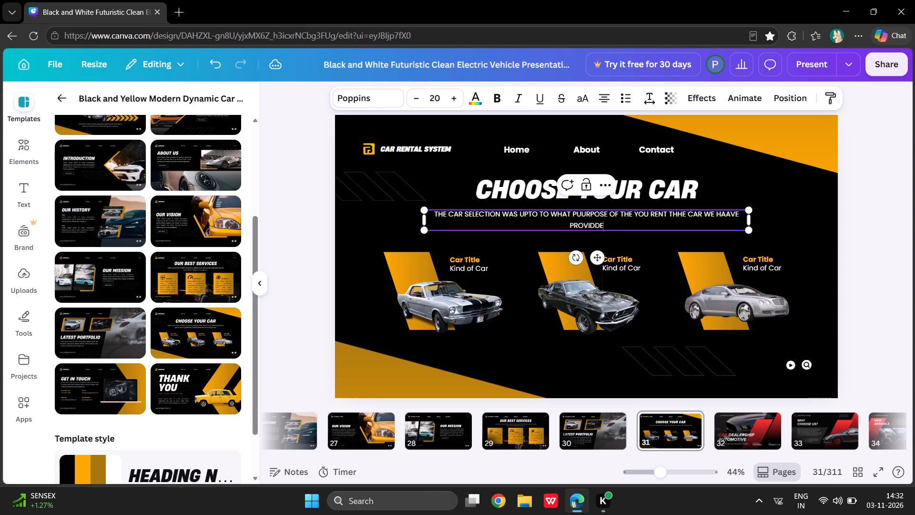
Finish the paragraph so it ends "PROVIDDED ALL FFIELLD CAR FROM SUV TO THE LUXURY AND THE TRAVELERS ALSO".
text(D ALL FFIR)
key(BackSpace)
text(EE;)
key(BackSpace)
key(BackSpace)
text(LLD CAR FROM SUV TO THE LUXURY AN)
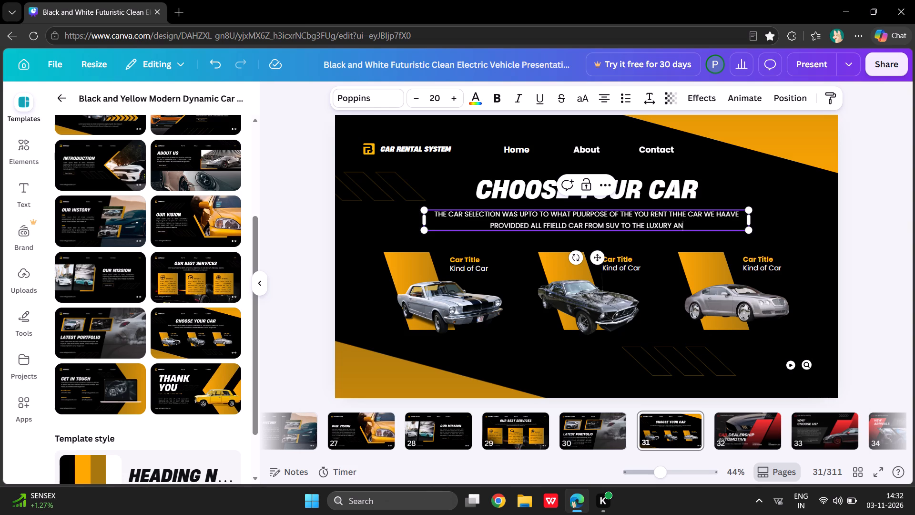
text(D)
key(space)
text(THE)
key(space)
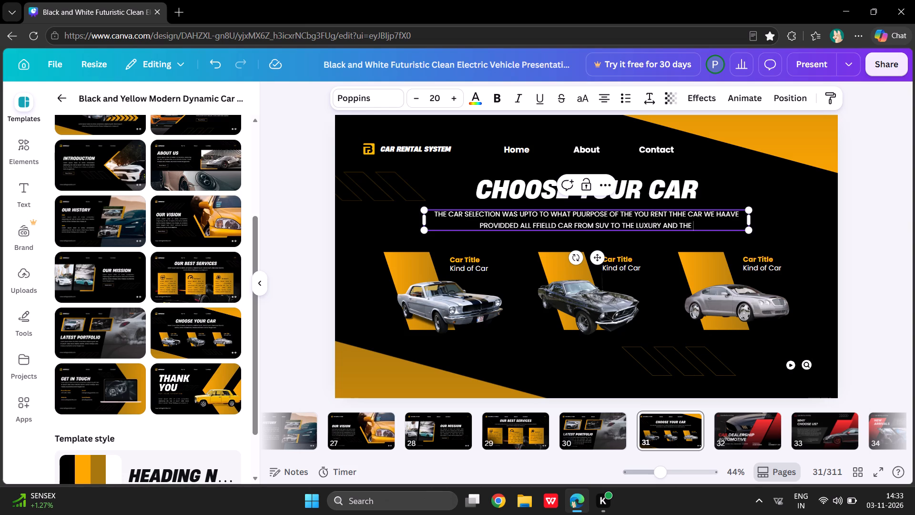
text(TRAVELERS)
key(space)
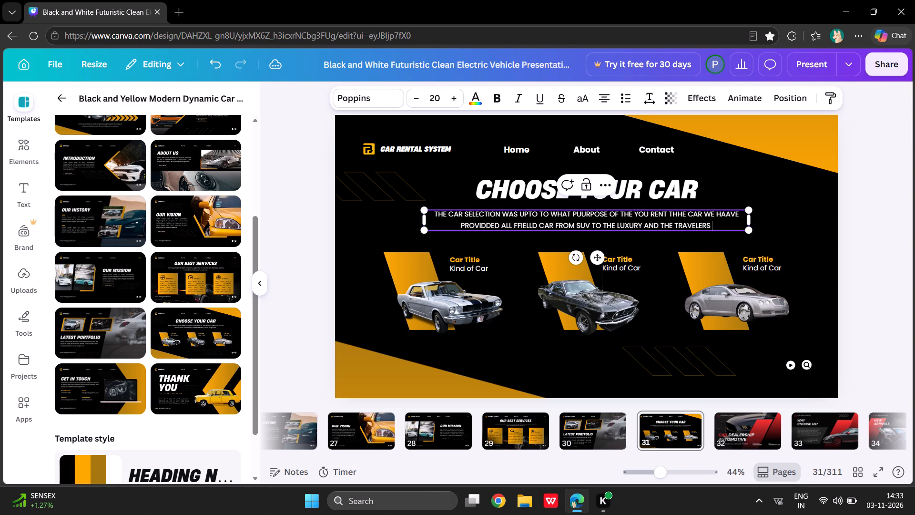
text(ALSO)
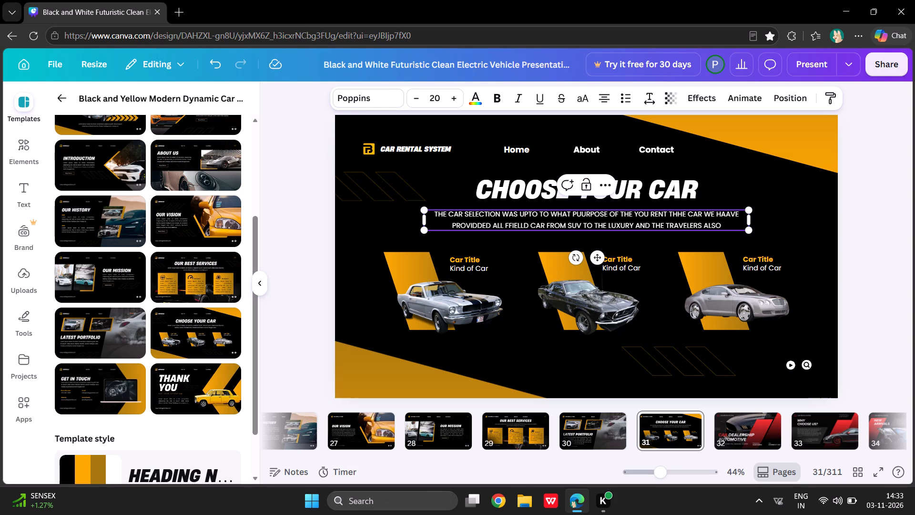
Label the first car on the Choose Your Car slide with the title "MUSTAG" and the kind "SUPER CAR".
double_click(475, 260)
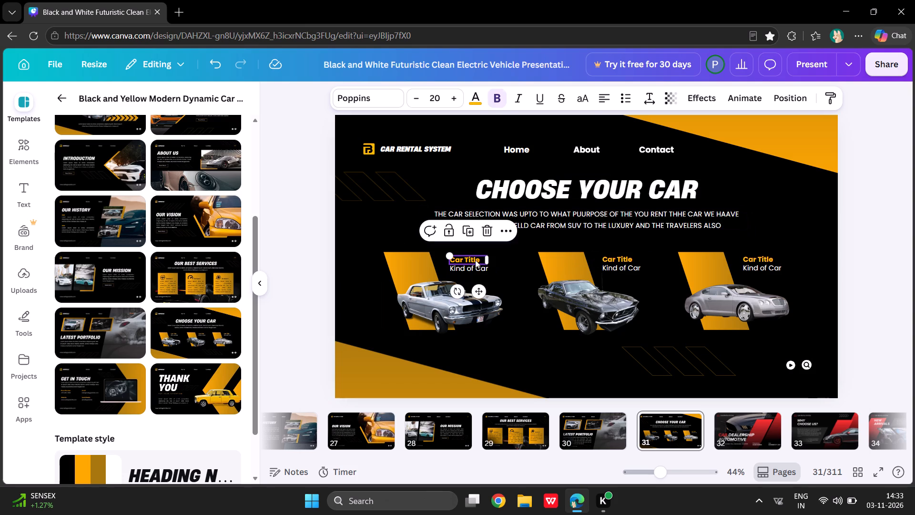
key(BackSpace)
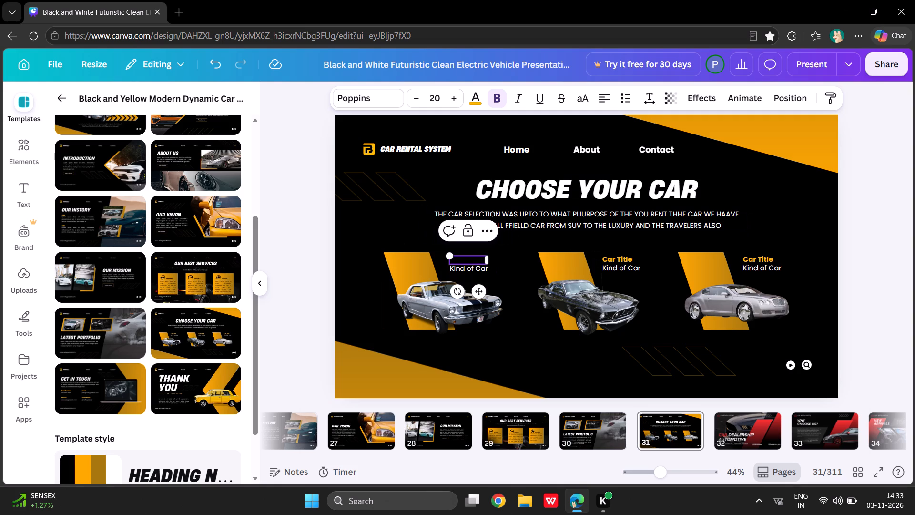
text(MUSTAG)
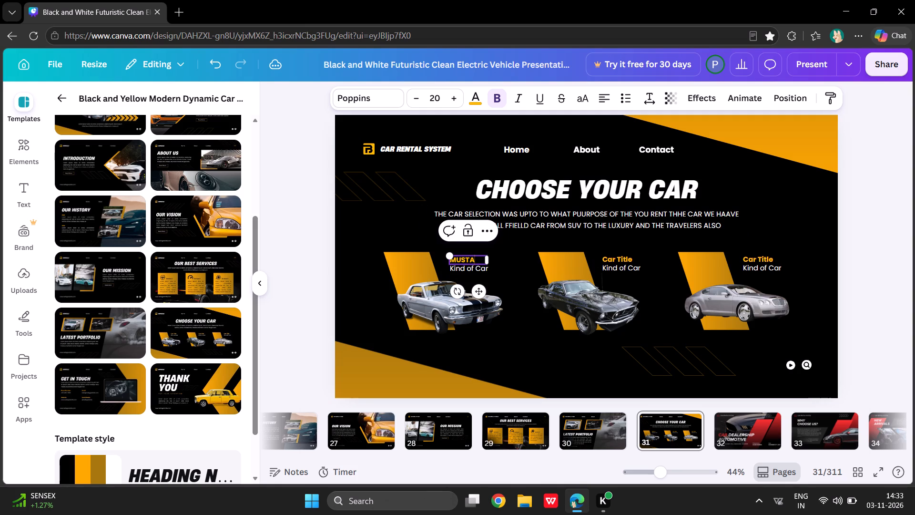
double_click(484, 273)
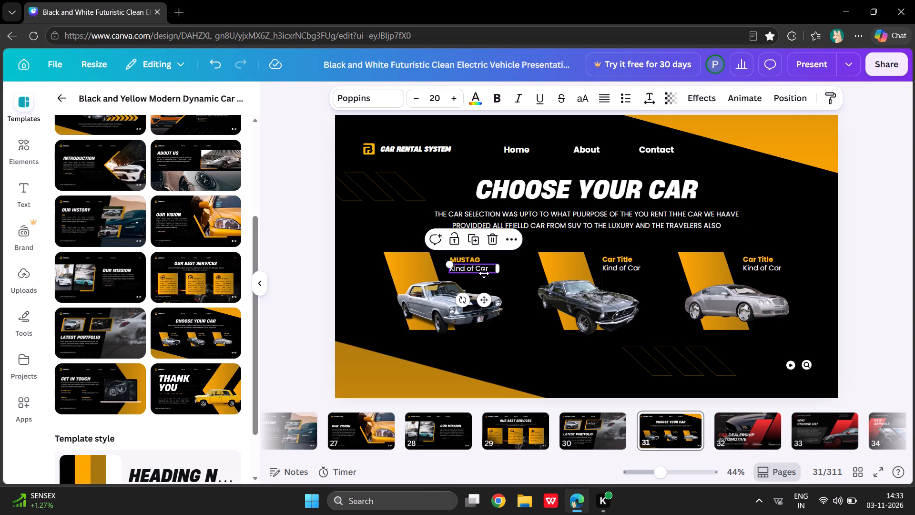
key(BackSpace)
text(SUPER CAR)
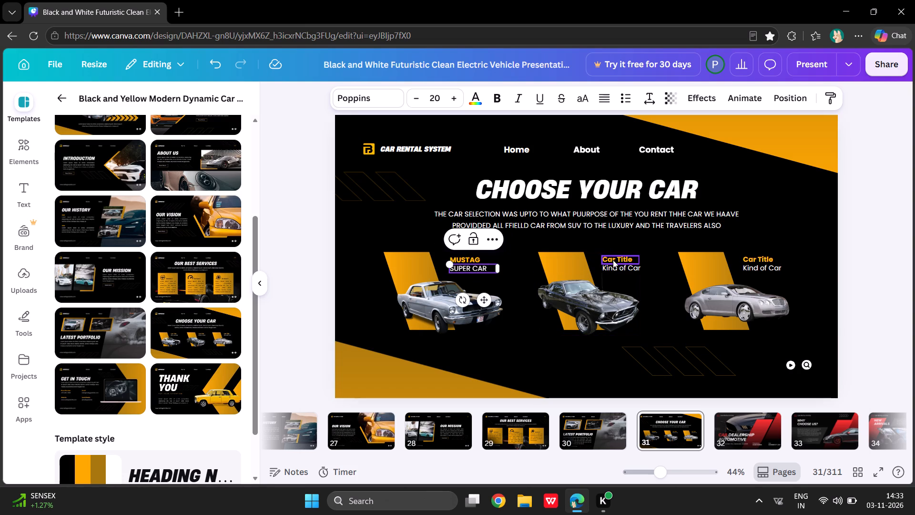
Replace the second car's title on the Choose Your Car slide with "DOGE".
double_click(613, 260)
key(BackSpace)
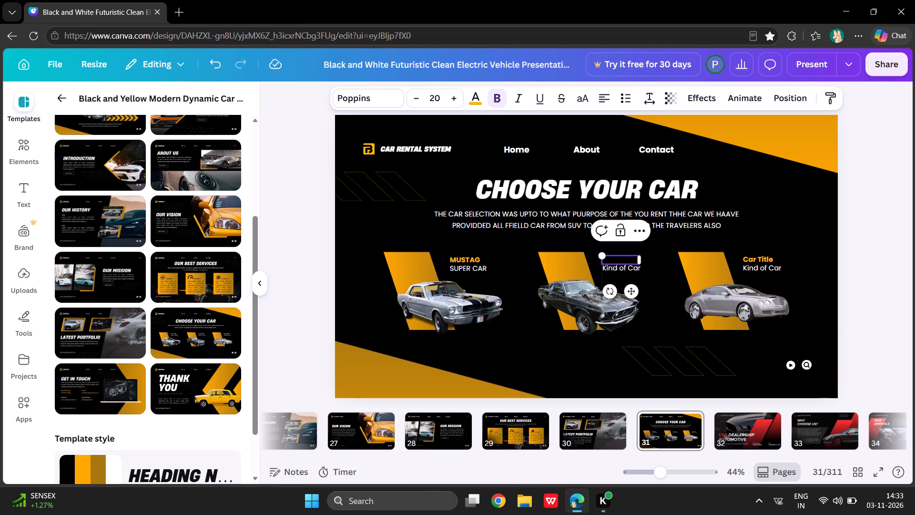
text(DOGE)
Correct the second car's title on the Choose Your Car slide to "DOGGE".
key(BackSpace)
key(g)
key(e)
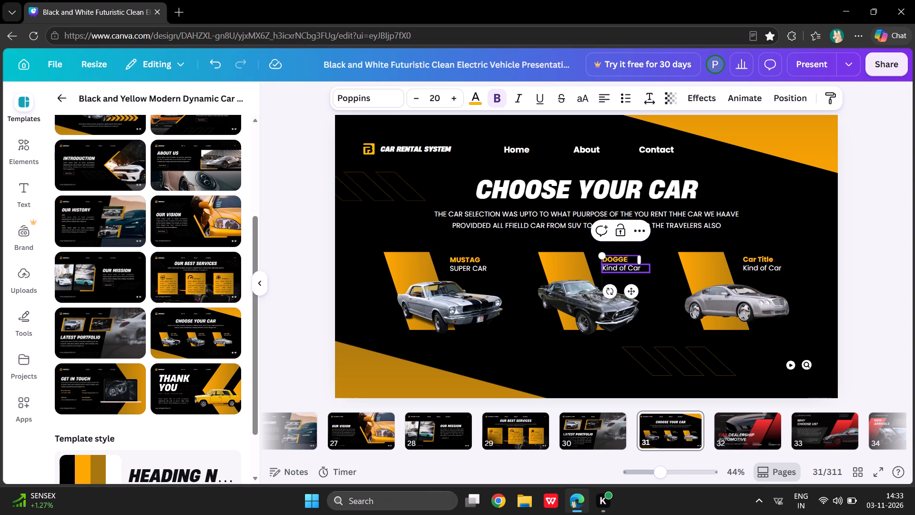
Replace the second car's kind on the Choose Your Car slide with "SUPER CAR".
click(633, 270)
double_click(633, 270)
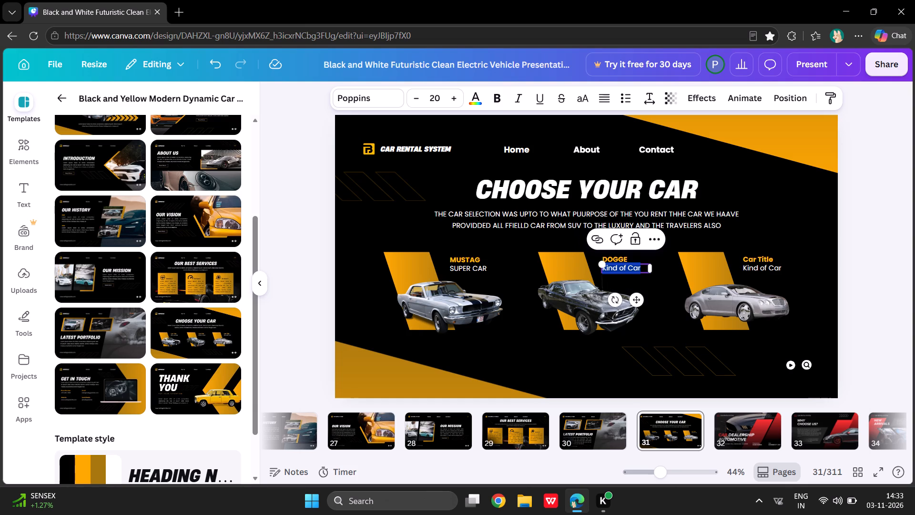
key(BackSpace)
text(LU)
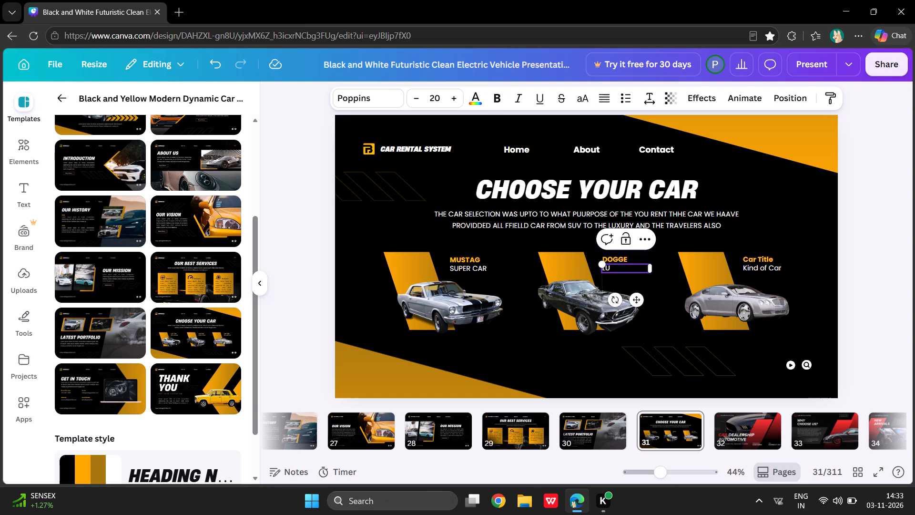
key(BackSpace)
key(BackSpace)
text(SPER CAR)
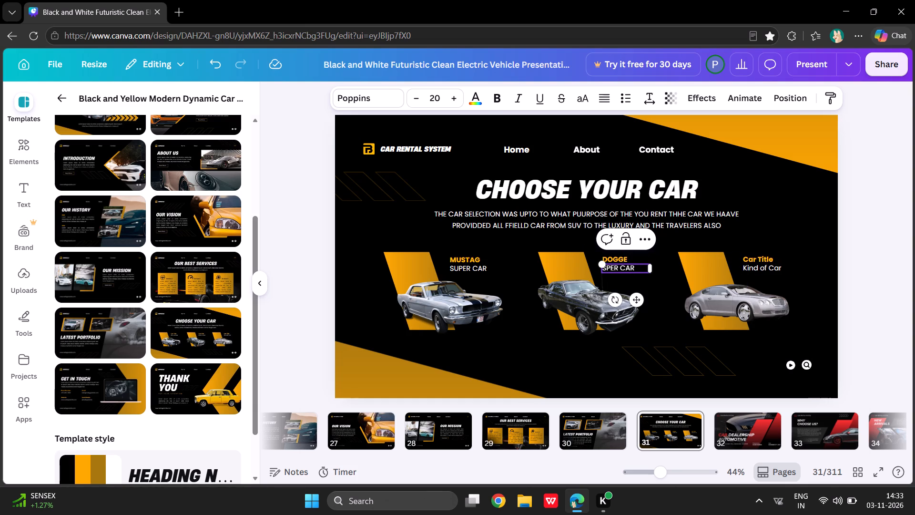
click(616, 268)
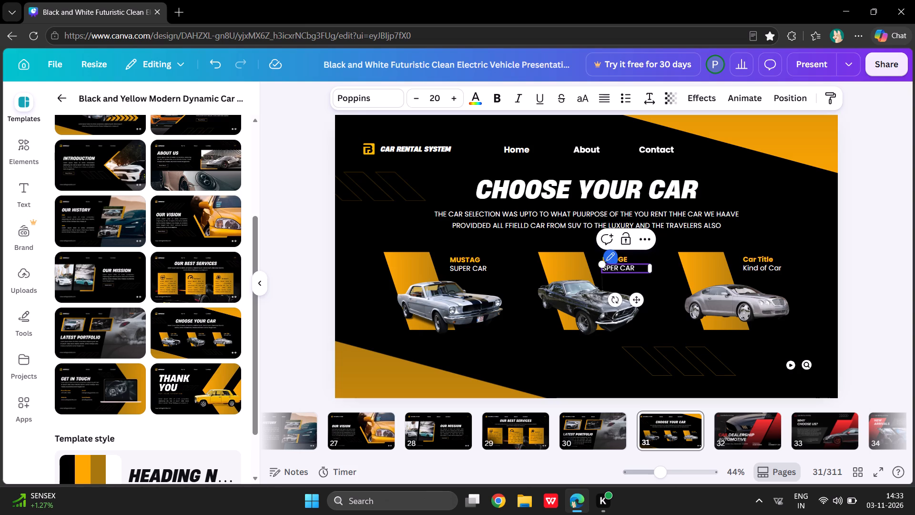
key(Left)
key(Left)
key(Left)
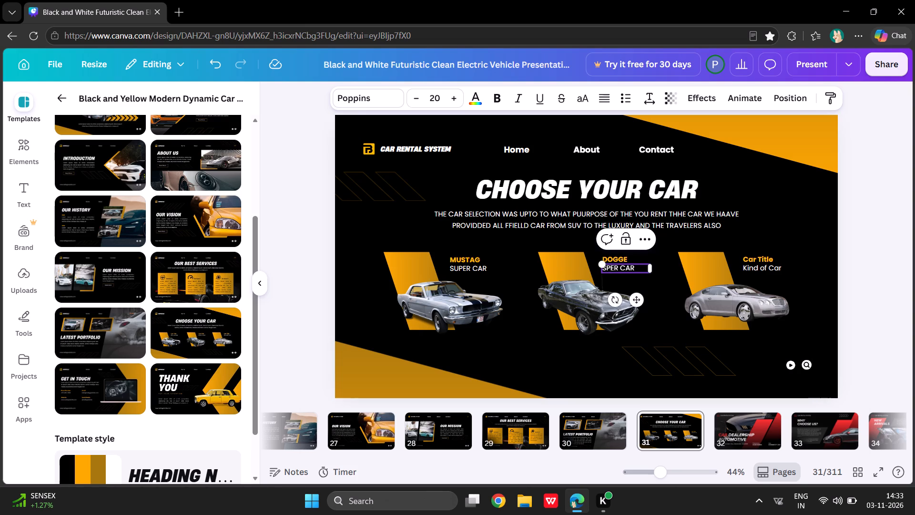
key(u)
Label the third car on the Choose Your Car slide with the title "BMW" and the kind "LUXURY CAR".
click(776, 254)
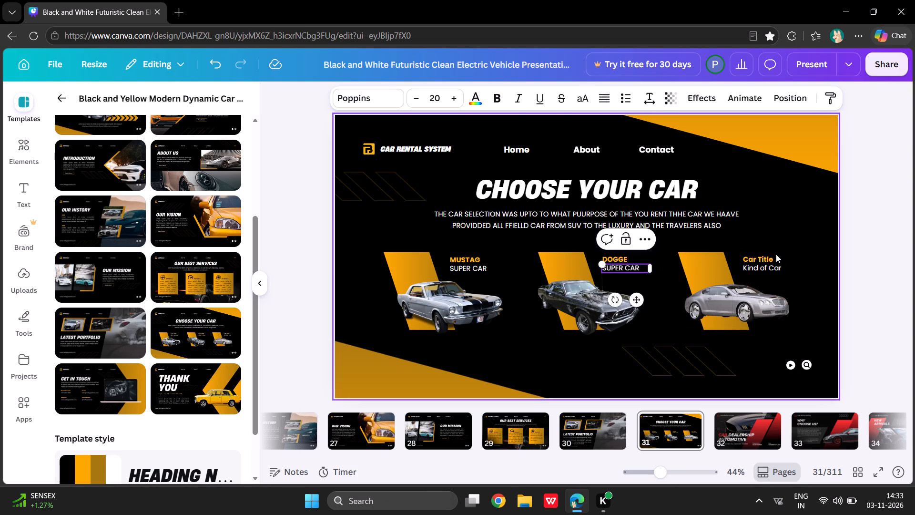
double_click(769, 259)
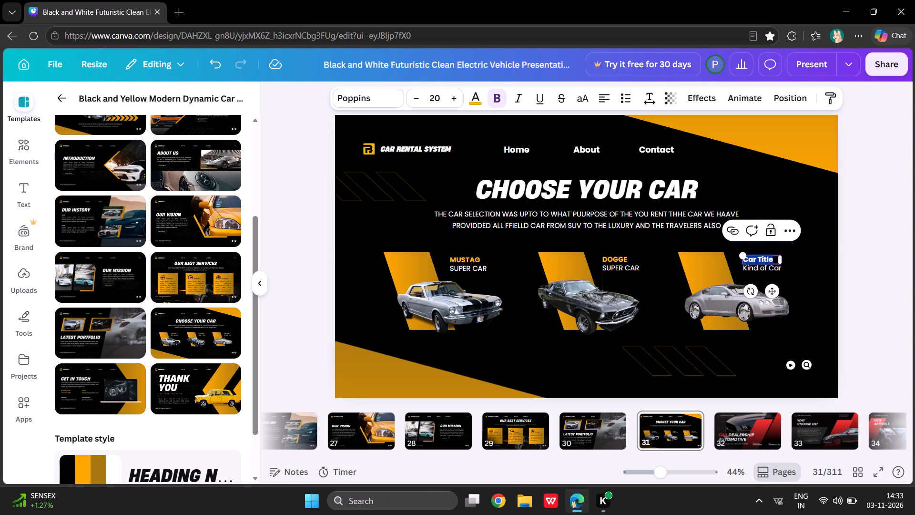
key(BackSpace)
text(BMW)
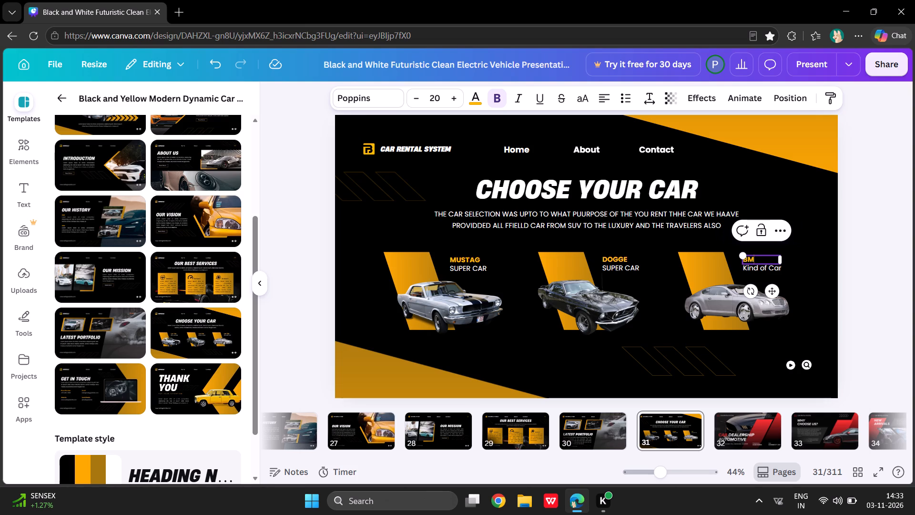
double_click(769, 271)
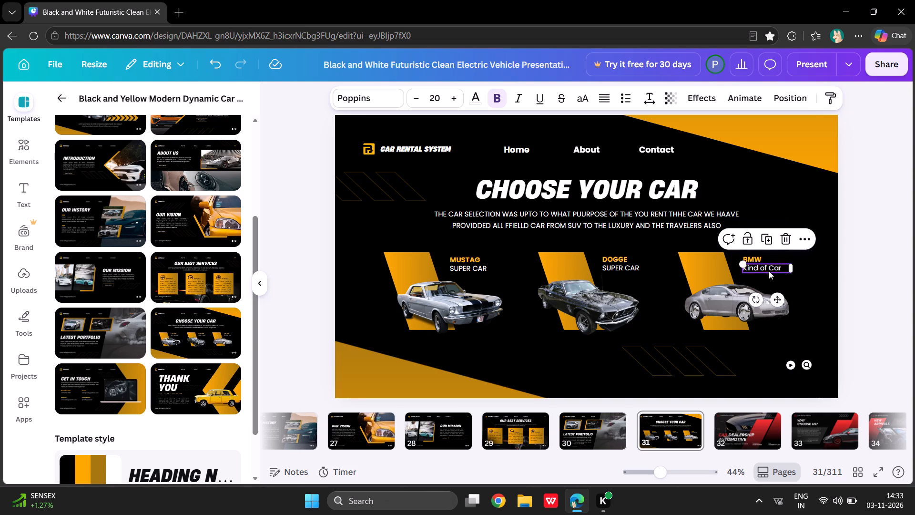
text(LUXURY CAR)
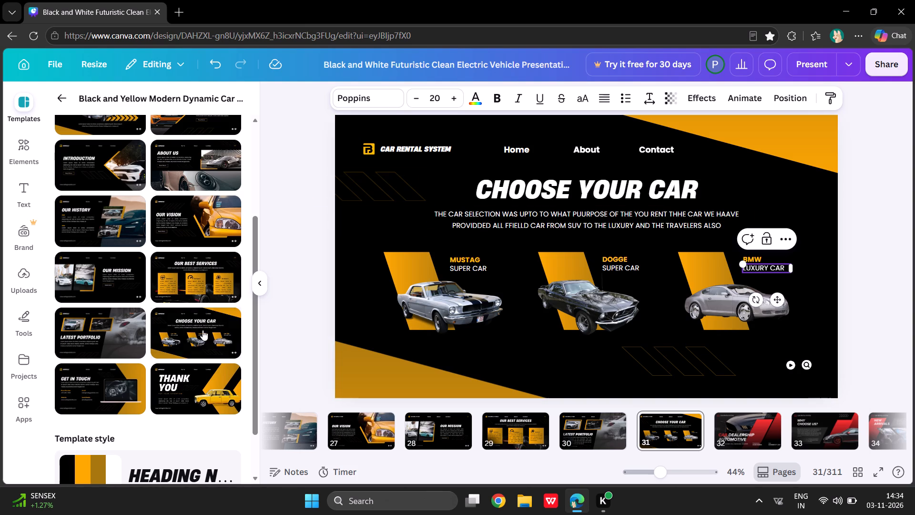
Add the Get in Touch template page as a new page after the Choose Your Car slide.
click(117, 381)
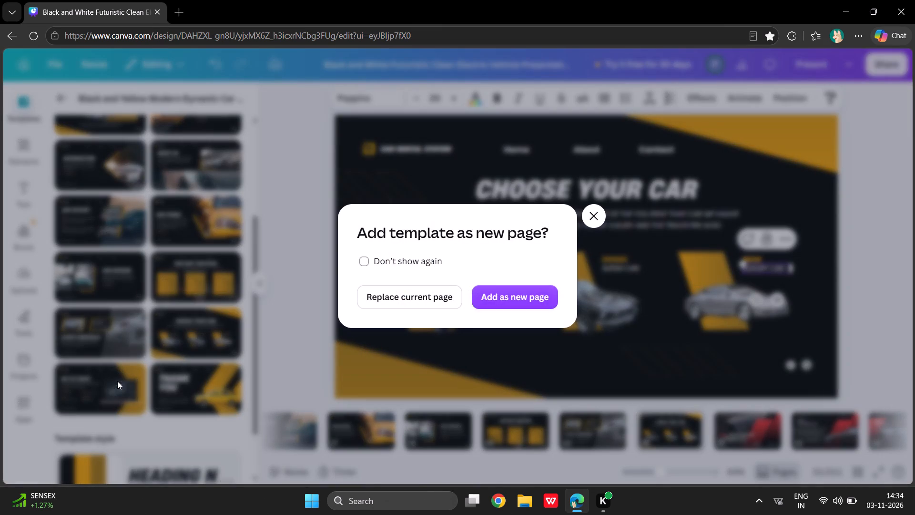
click(483, 292)
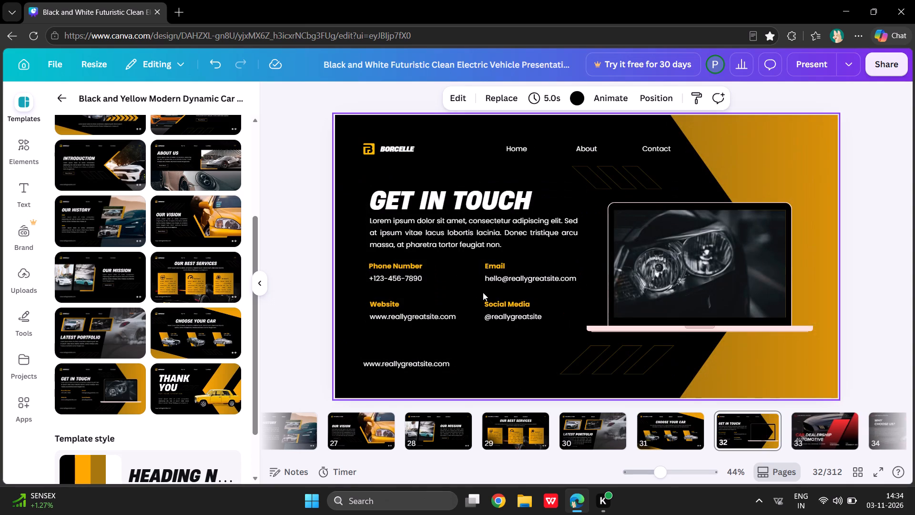
Replace the brand name on the Get in Touch slide with "CAR RENTAL SYSTEM" and widen its text box slightly.
double_click(389, 147)
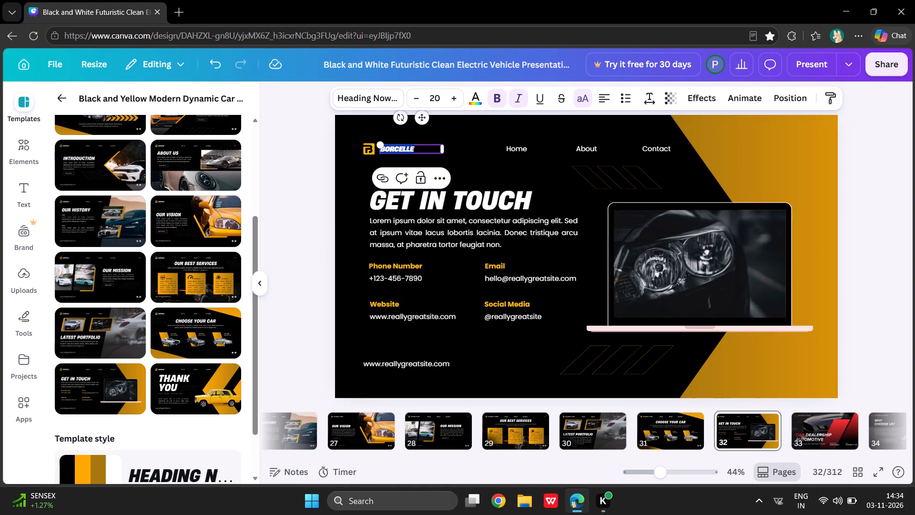
key(BackSpace)
text(WW)
key(BackSpace)
key(BackSpace)
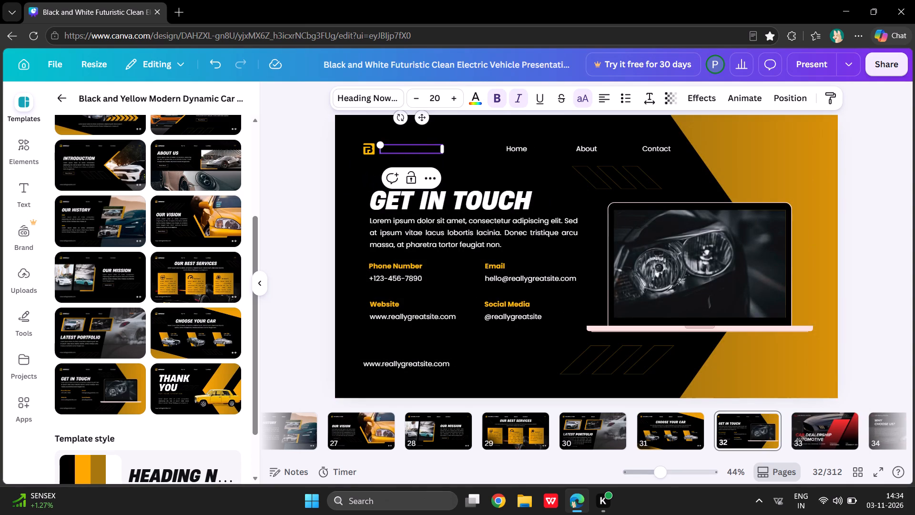
text(CAR)
key(space)
text(RENTAL SYSTEM)
drag(445, 154, 455, 154)
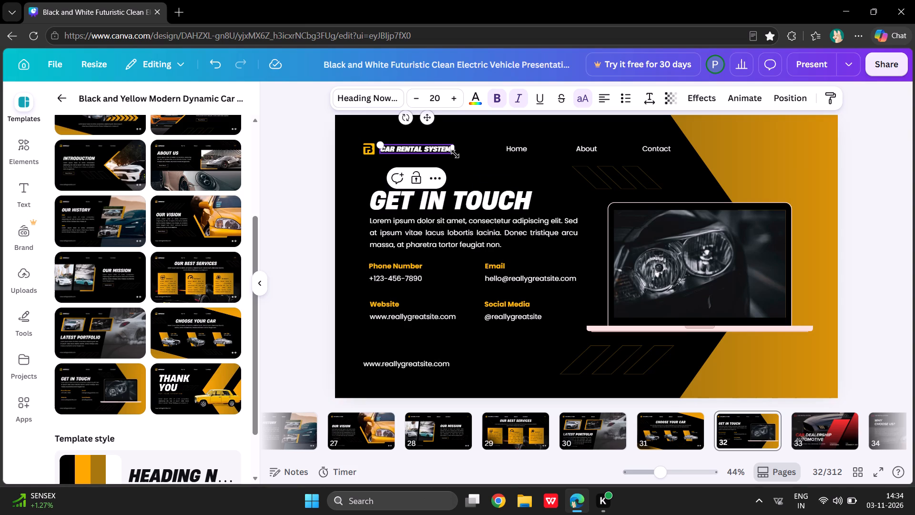
Replace the Get in Touch paragraph with "TGET IN TOUH WITH US BEACUSE WE AR ELAUCHING ARE SPECIAL DISCOUNT RANDOMLY FROM 20% TO 50%".
double_click(454, 236)
key(BackSpace)
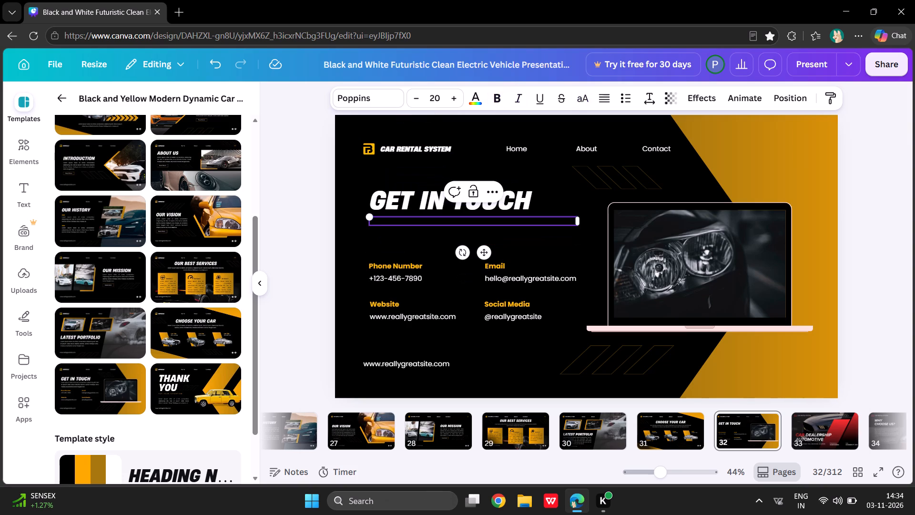
text(TT)
key(BackSpace)
text(GET IN TOUH WITH US BEACUSE WE AR EL)
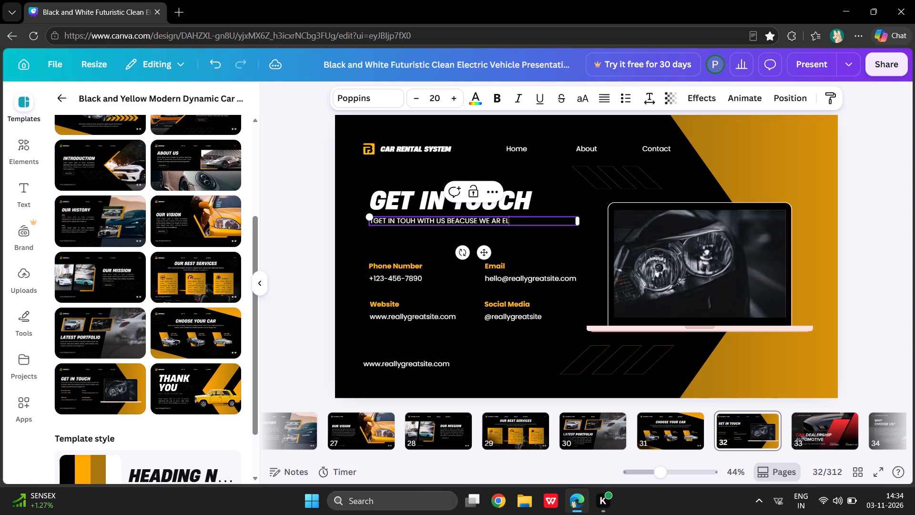
text(AUCHING ARE SPECIAL DISCOUNT RA)
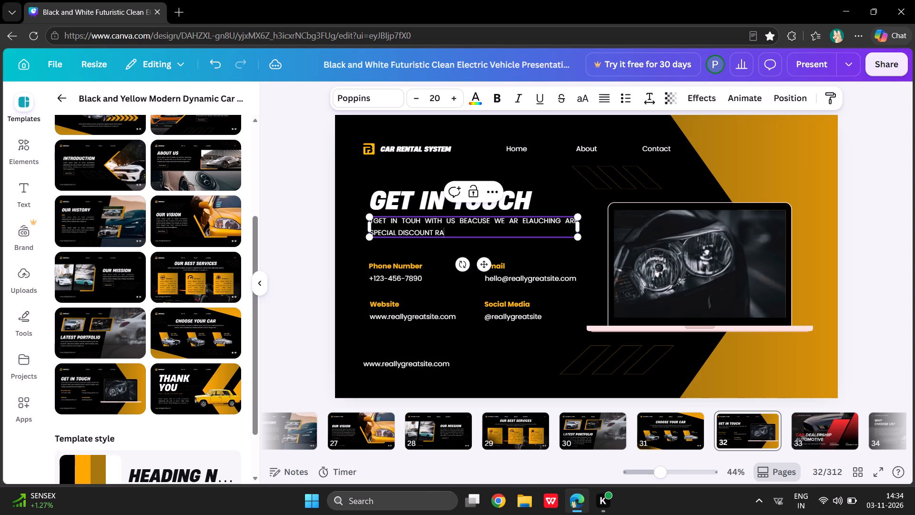
text(NDOMLY FROM 20)
text(% TO 550)
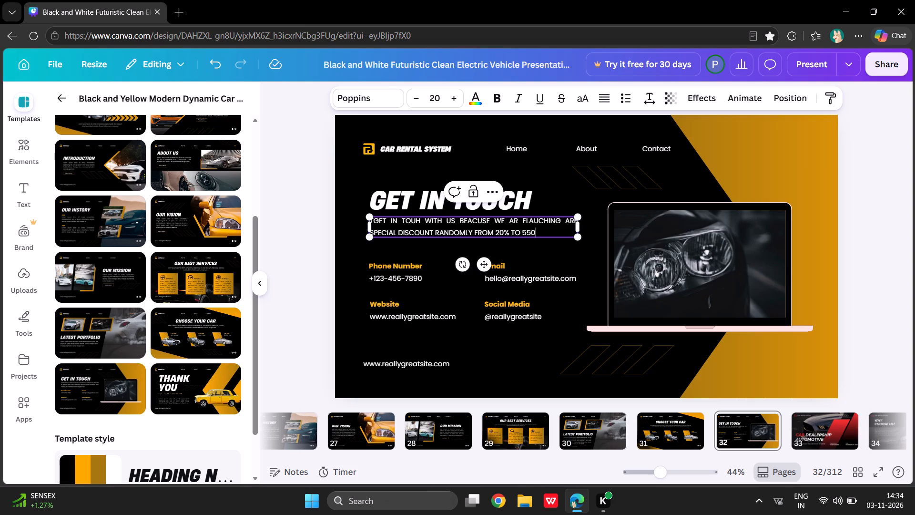
key(shift+percent)
key(space)
key(Left)
key(Left)
key(Left)
key(Left)
key(BackSpace)
Continue the Get in Touch paragraph with "DISCOUNT AND ALSO THE FIXED DIWALI,HOLI".
key(Right)
key(Right)
key(Right)
key(space)
text(I)
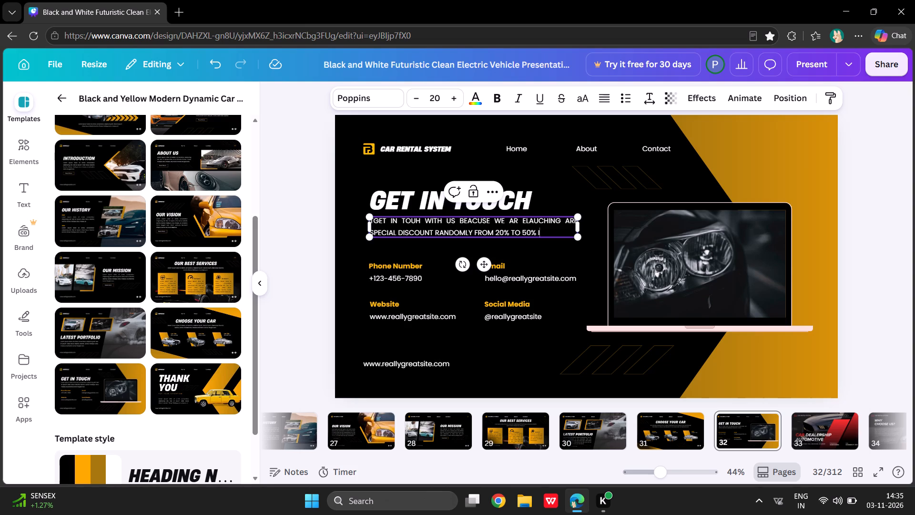
key(BackSpace)
text(DISCOUNT AND ALSO THE)
key(space)
text(FIXED DIW)
text(ALI,HOLI 60)
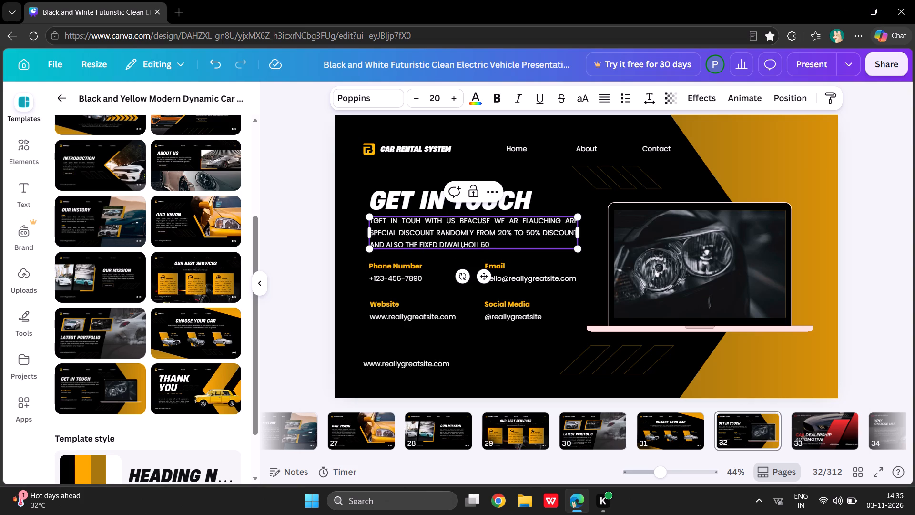
key(BackSpace)
key(BackSpace)
Extend the end of the Get in Touch paragraph with "30 % DISCOUNT WAS GIVEN TO".
text(330)
key(Left)
key(Left)
key(BackSpace)
key(3)
key(BackSpace)
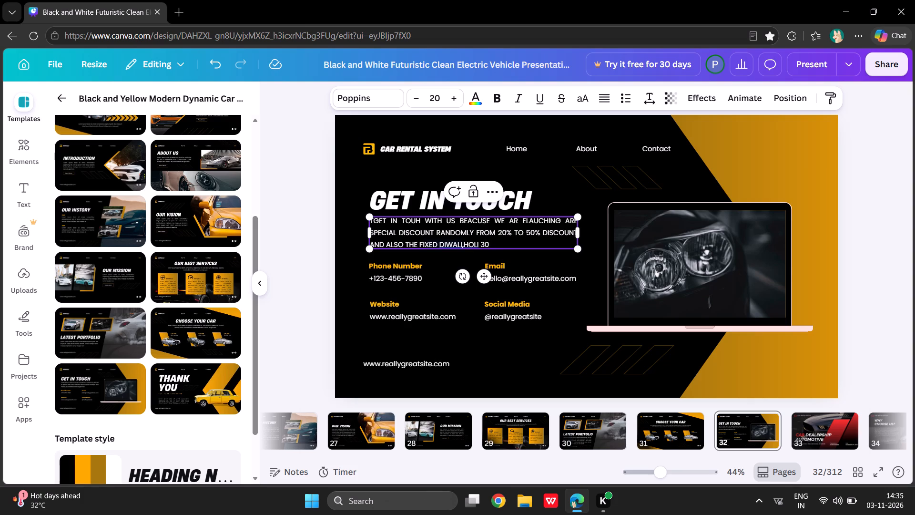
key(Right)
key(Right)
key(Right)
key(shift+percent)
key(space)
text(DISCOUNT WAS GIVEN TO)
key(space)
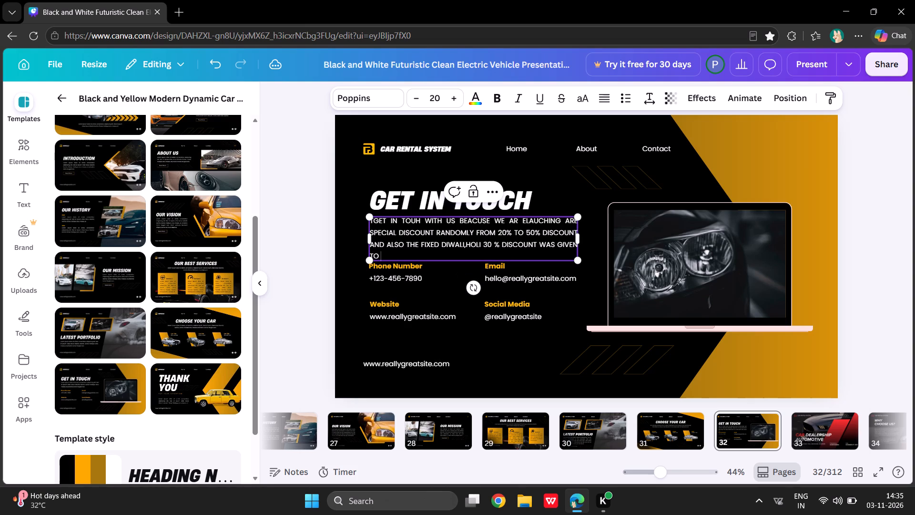
Finish the Get in Touch paragraph with the word "CUSTOMER" and widen its text box slightly.
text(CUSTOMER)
drag(579, 241, 590, 237)
Replace the placeholder phone number under Phone Number on the Get in Touch slide with the contact phone number.
click(408, 284)
double_click(409, 281)
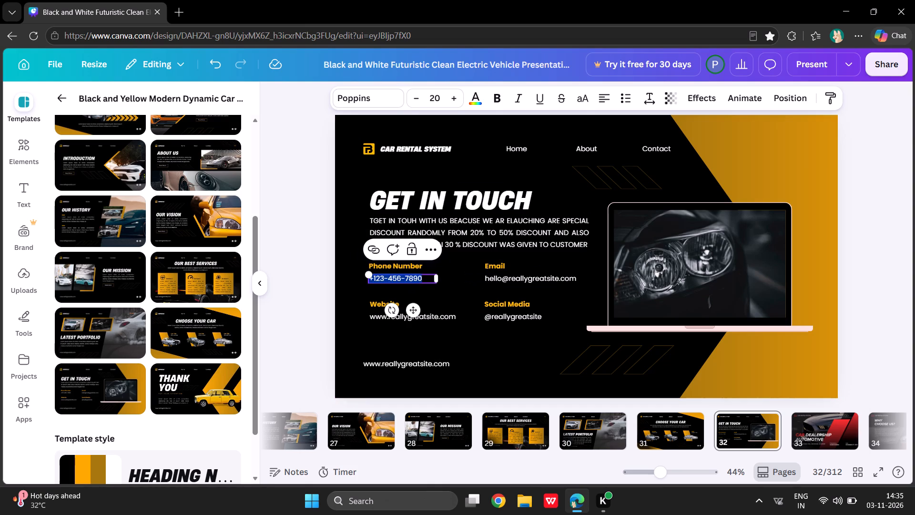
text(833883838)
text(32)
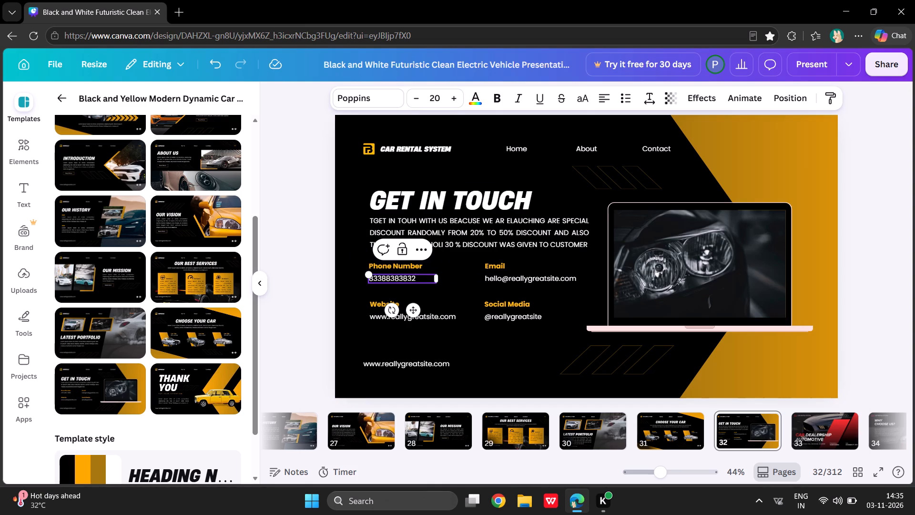
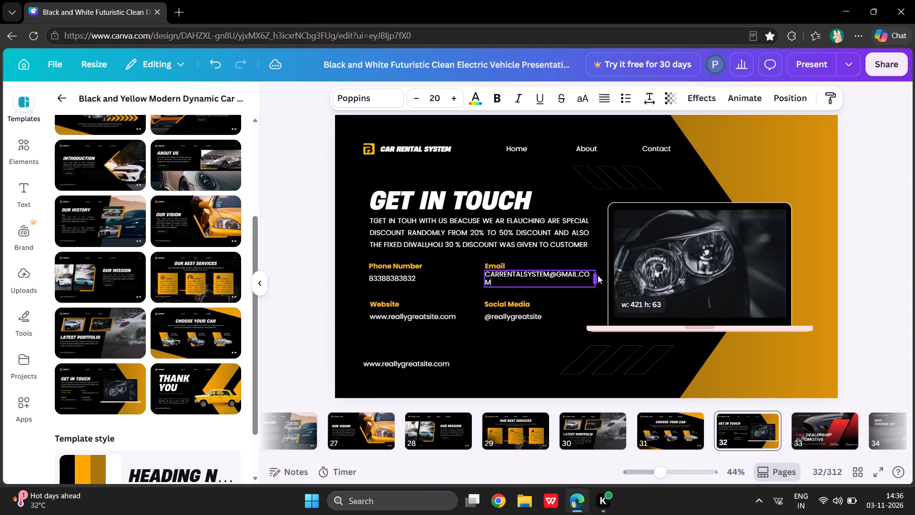
Widen the text box under the Email heading on the Get in Touch slide so the address fits on one line.
drag(598, 275, 605, 277)
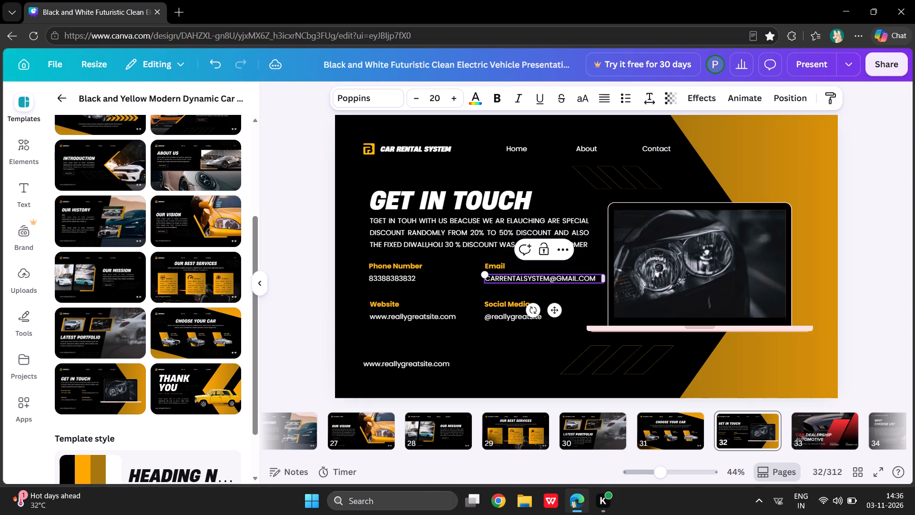
double_click(404, 320)
key(BackSpace)
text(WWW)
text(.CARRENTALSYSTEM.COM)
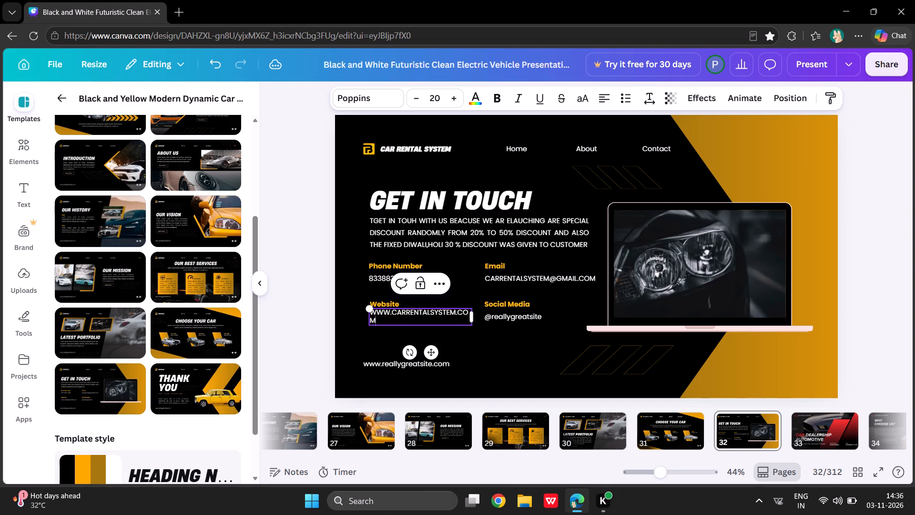
Widen the website address text box on the Get in Touch slide so the address fits on one line.
drag(472, 320, 481, 317)
double_click(502, 318)
key(BackSpace)
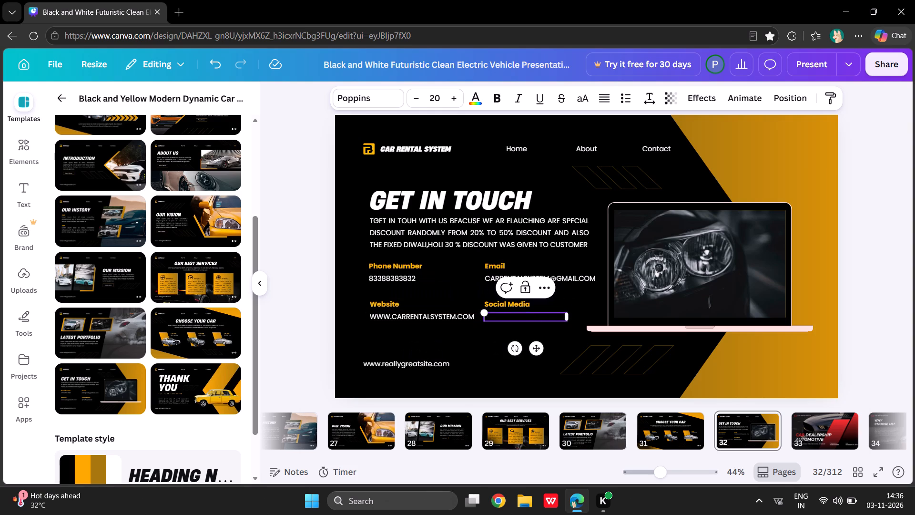
key(shift+at)
text(CARRENTALSYSTEM)
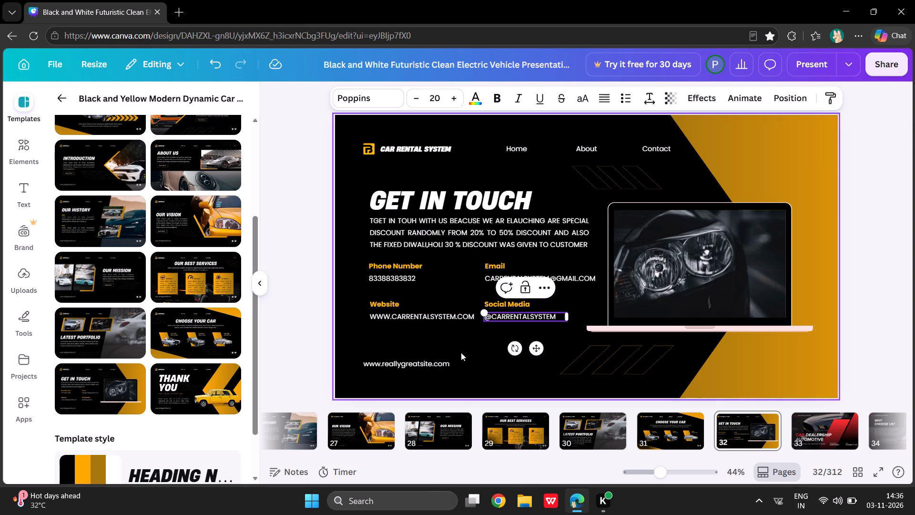
double_click(440, 367)
key(BackSpace)
text(WWW)
text(.CARER)
key(BackSpace)
key(BackSpace)
key(BackSpace)
text(RRENTALSYSTEM)
text(.COM)
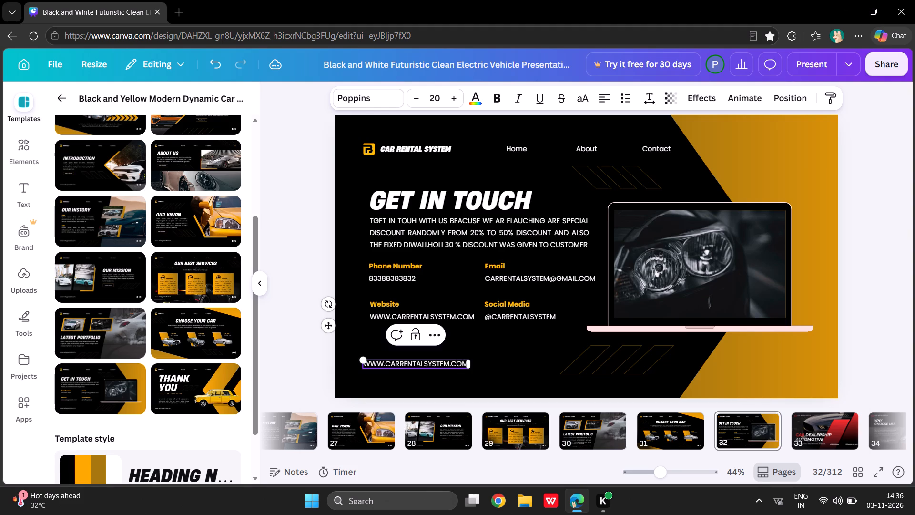
Add the Thank You template page as a new page after the Get in Touch slide.
click(206, 388)
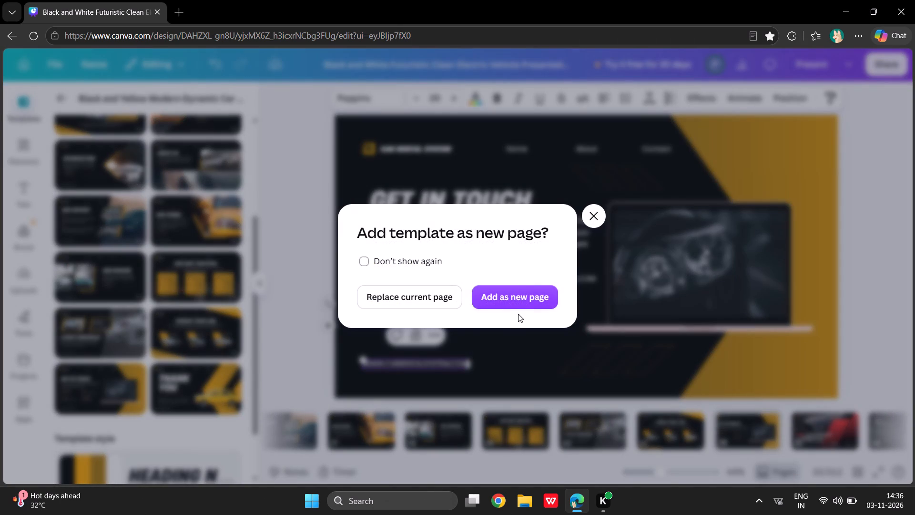
click(519, 298)
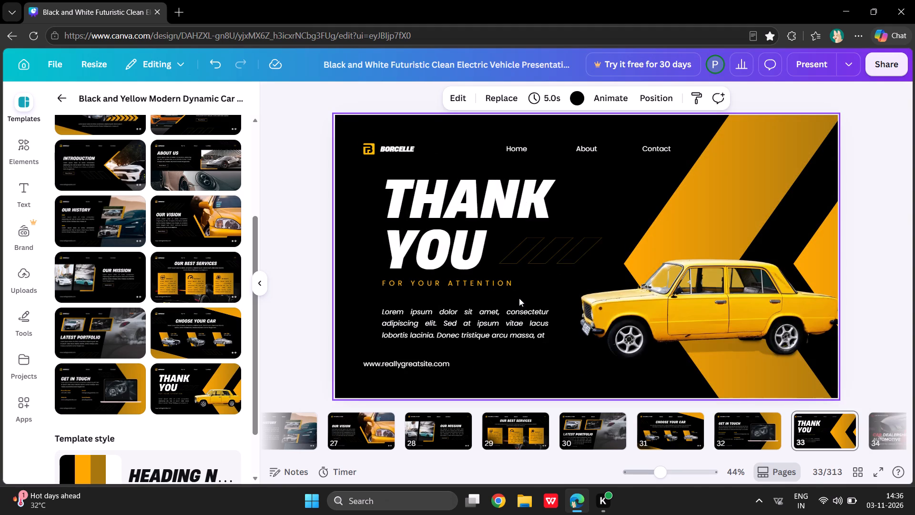
Replace the brand name on the Thank You slide with "CAR RENTAL SYSTEM" and widen its text box to one line.
double_click(399, 144)
key(BackSpace)
text(CAR RENTAL SYSTEM)
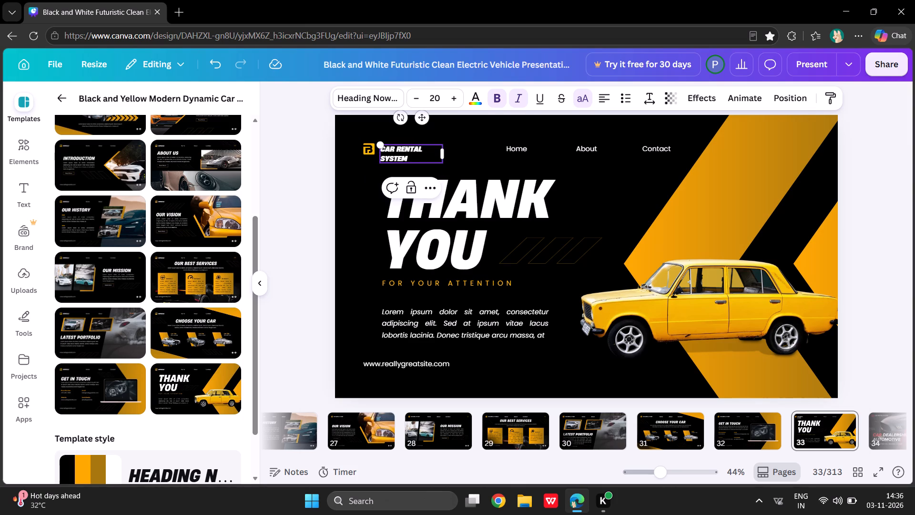
drag(443, 156, 460, 152)
Set the Home, About and Contact labels on the Thank You slide to font size 24 and bold.
click(518, 146)
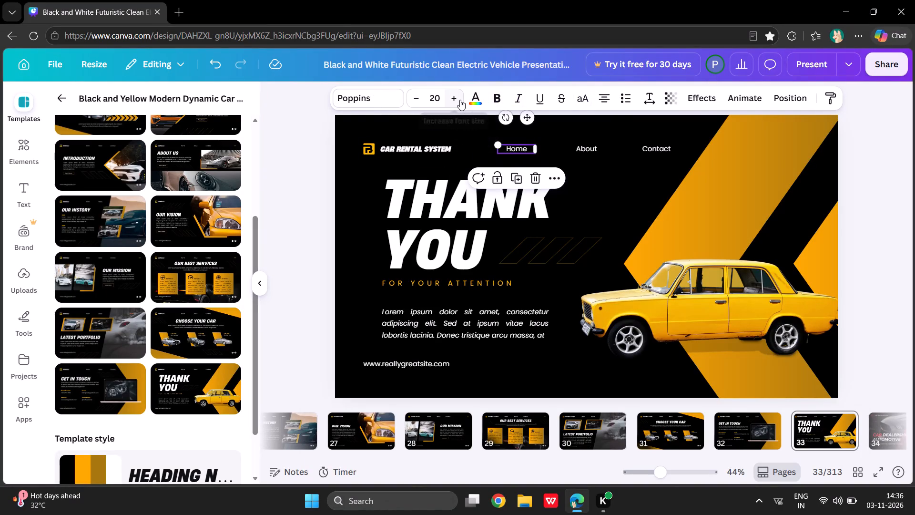
triple_click(460, 100)
click(459, 100)
click(500, 93)
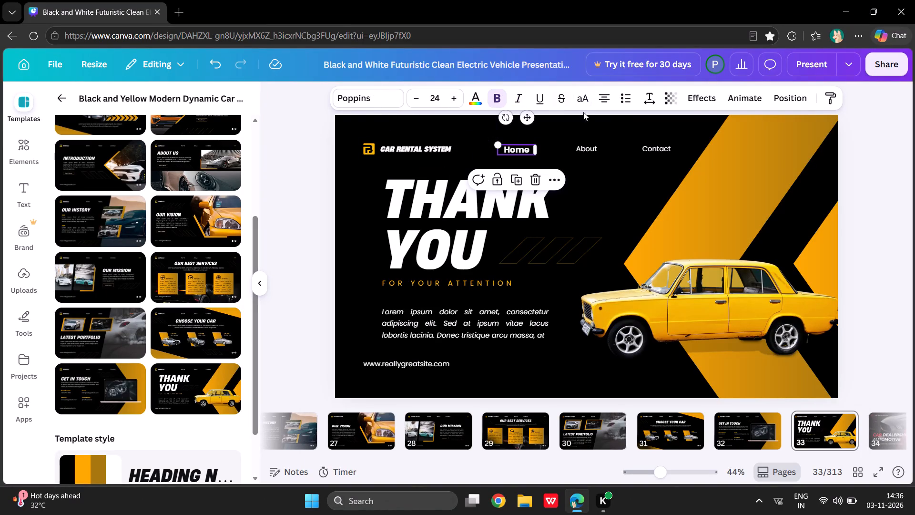
click(594, 145)
double_click(452, 99)
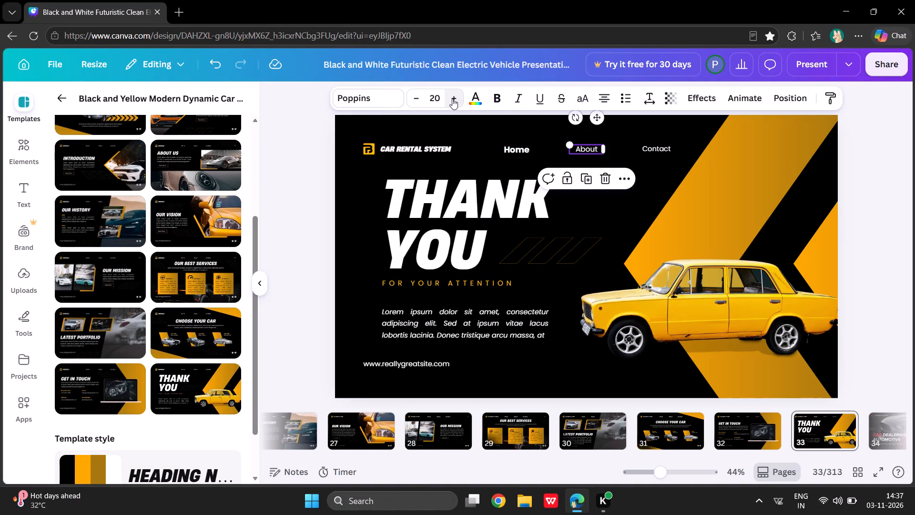
click(453, 99)
click(453, 99)
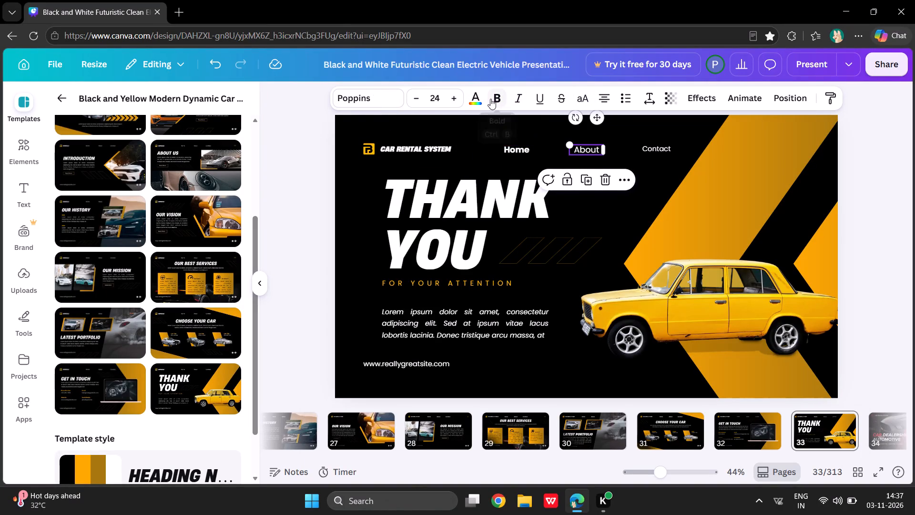
click(490, 99)
click(648, 146)
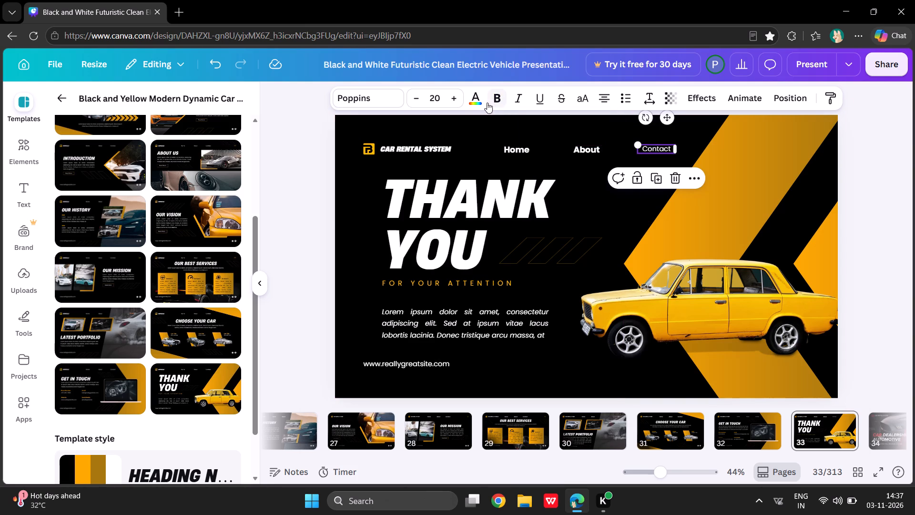
triple_click(453, 99)
click(454, 99)
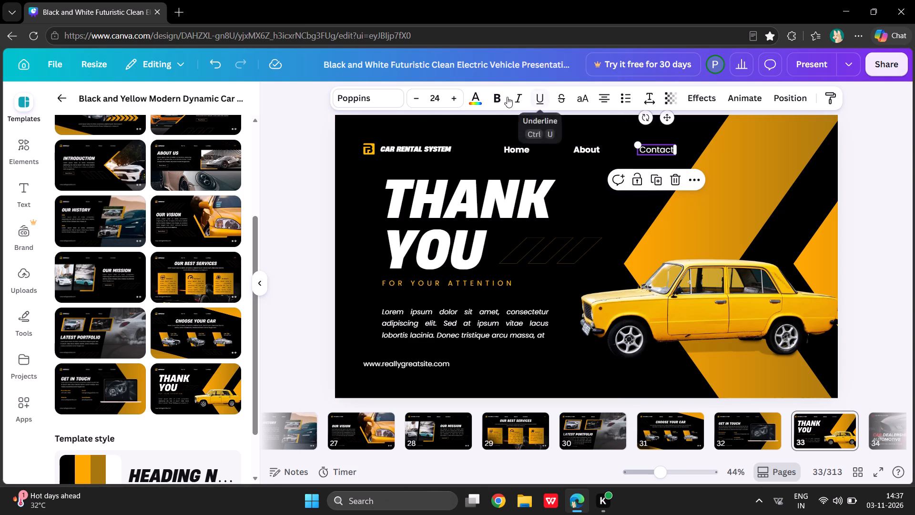
click(499, 98)
Replace the Thank You slide's placeholder paragraph with "THANK YOU FOR VISITING TO OUR WEBSITE WE ARE LIVE 24/7".
double_click(459, 326)
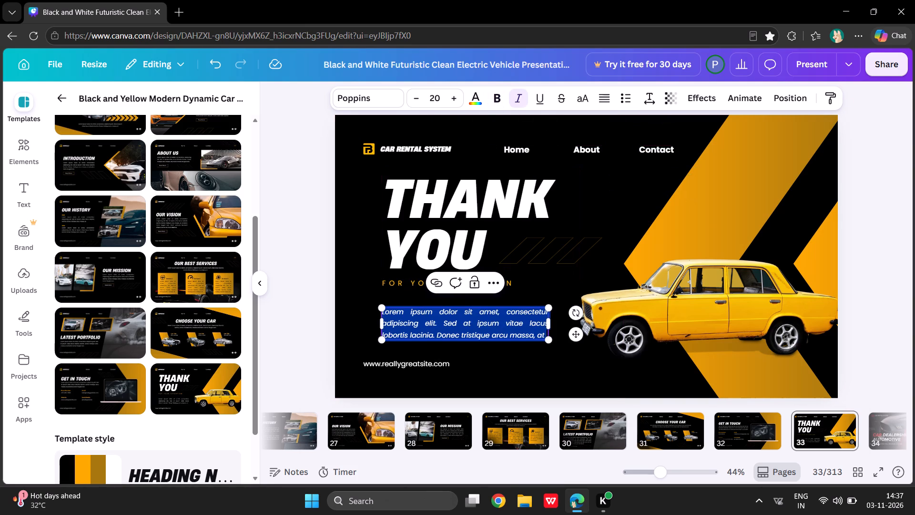
key(BackSpace)
text(THANK Y)
text(OU W)
key(BackSpace)
text(FOR VISITING TO OUR)
key(space)
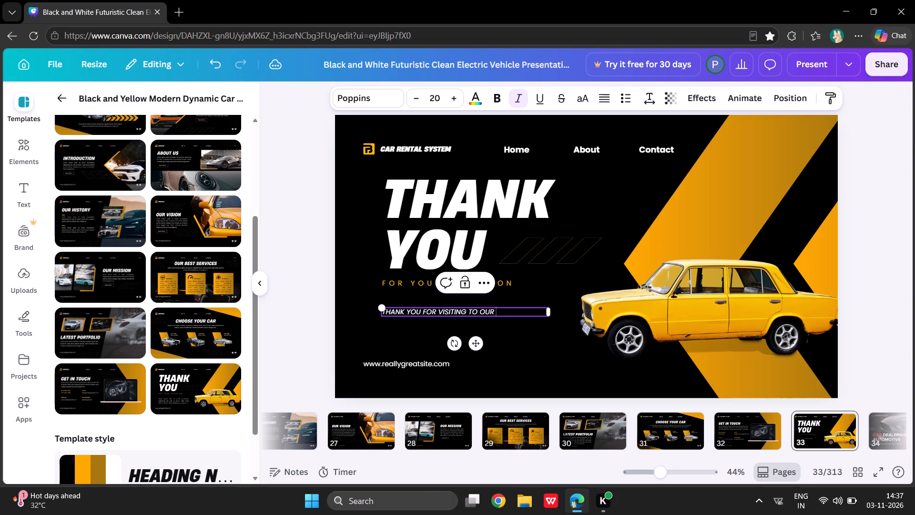
text(WEBSITE)
key(space)
text(WE ARE LIVE 24)
key(shift+question)
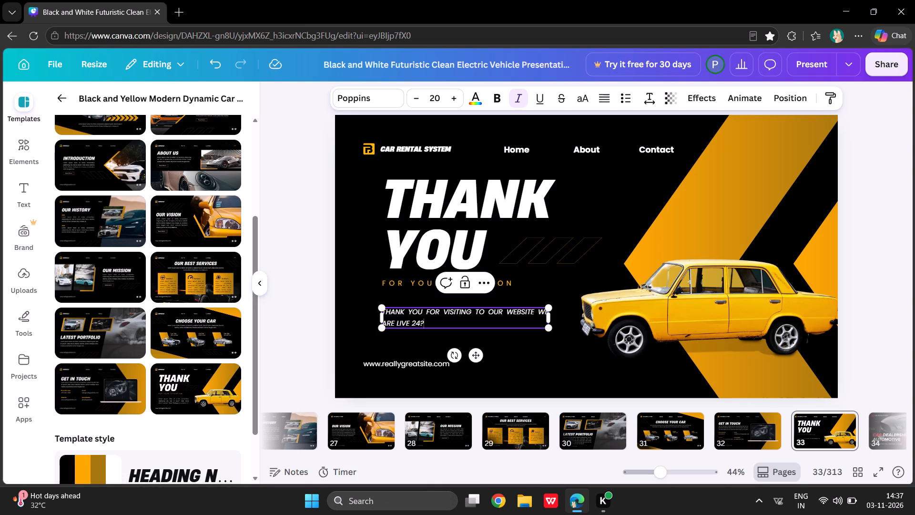
key(BackSpace)
text(/7)
key(space)
Continue the Thank You paragraph with "ANY QUERY YOU HHAVE YOU CAN CONTACT WITH OUR TEAMS".
text(ANY)
key(space)
text(QUERY YOU HHAVE YOU CAN CONTACT)
key(space)
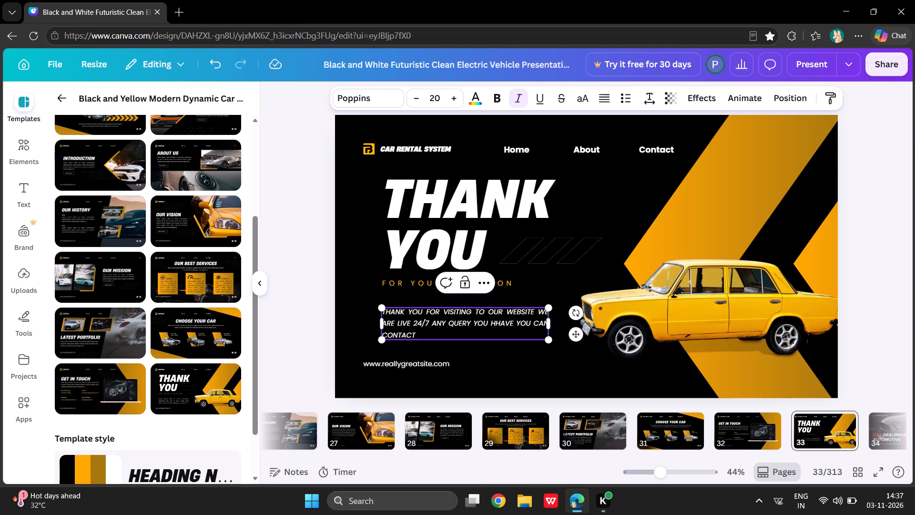
text(WITH A)
key(BackSpace)
text(OUR TEA)
key(m)
key(s)
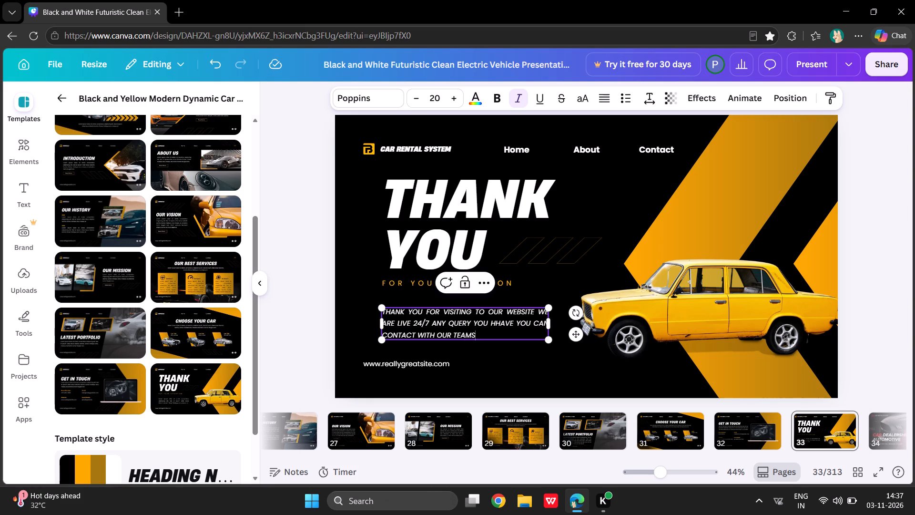
double_click(438, 362)
key(BackSpace)
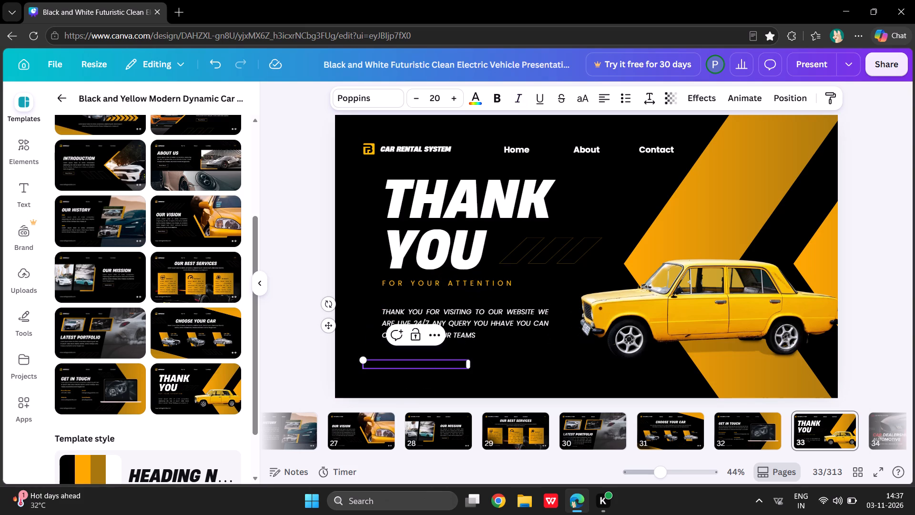
text(WWW)
text(.CARRENTALSYSTE,)
key(BackSpace)
text(M.COM)
Reopen the Black and Yellow Modern Dynamic Car Dealer Presentation template and add its Car Dealer cover as a new page.
click(55, 95)
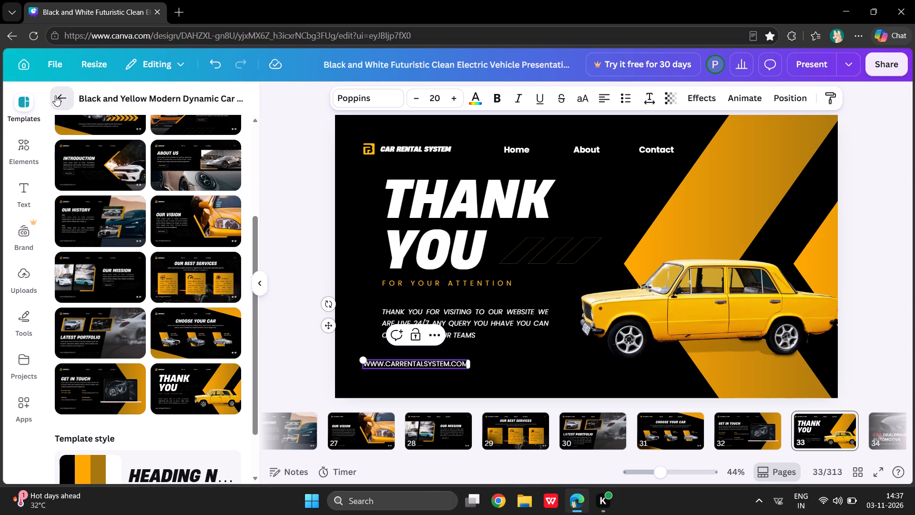
scroll(171, 280, down, 2)
click(206, 379)
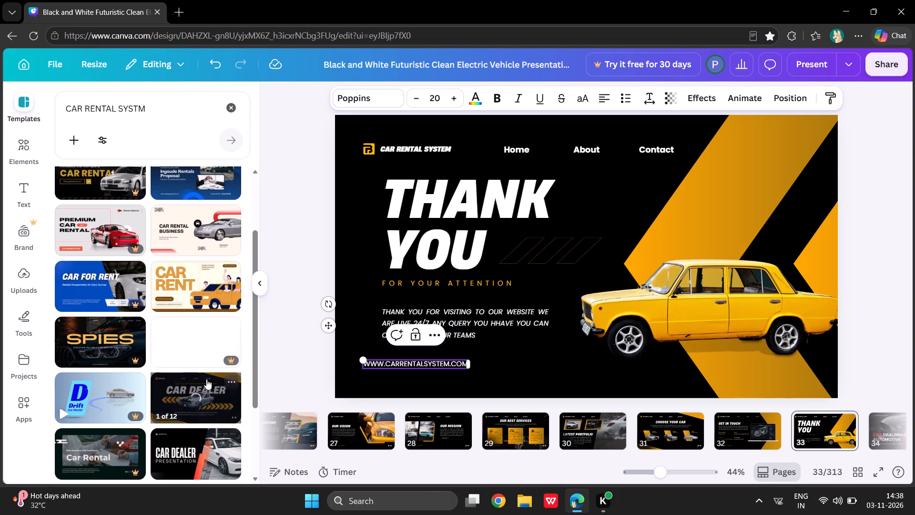
click(137, 254)
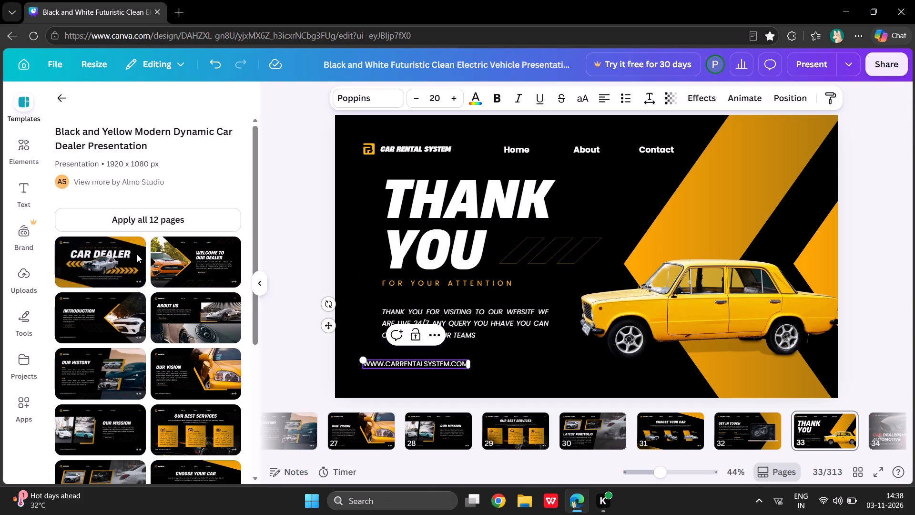
click(535, 291)
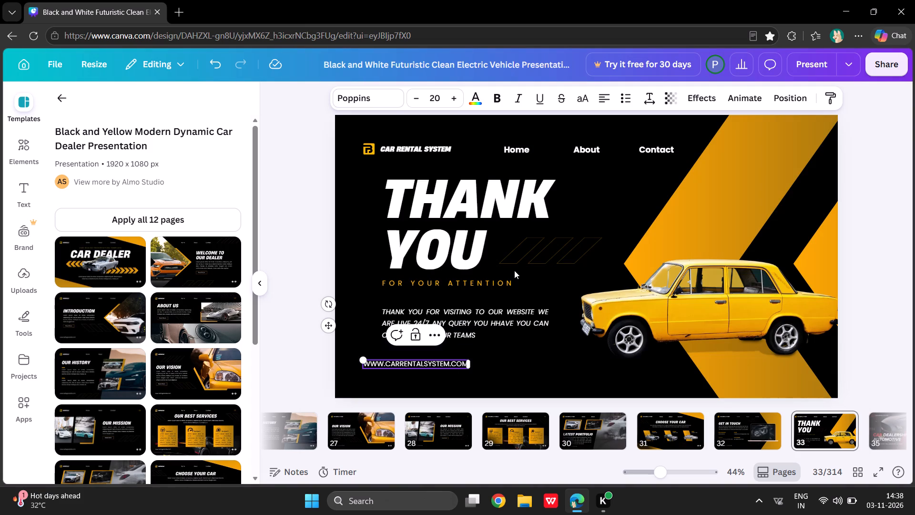